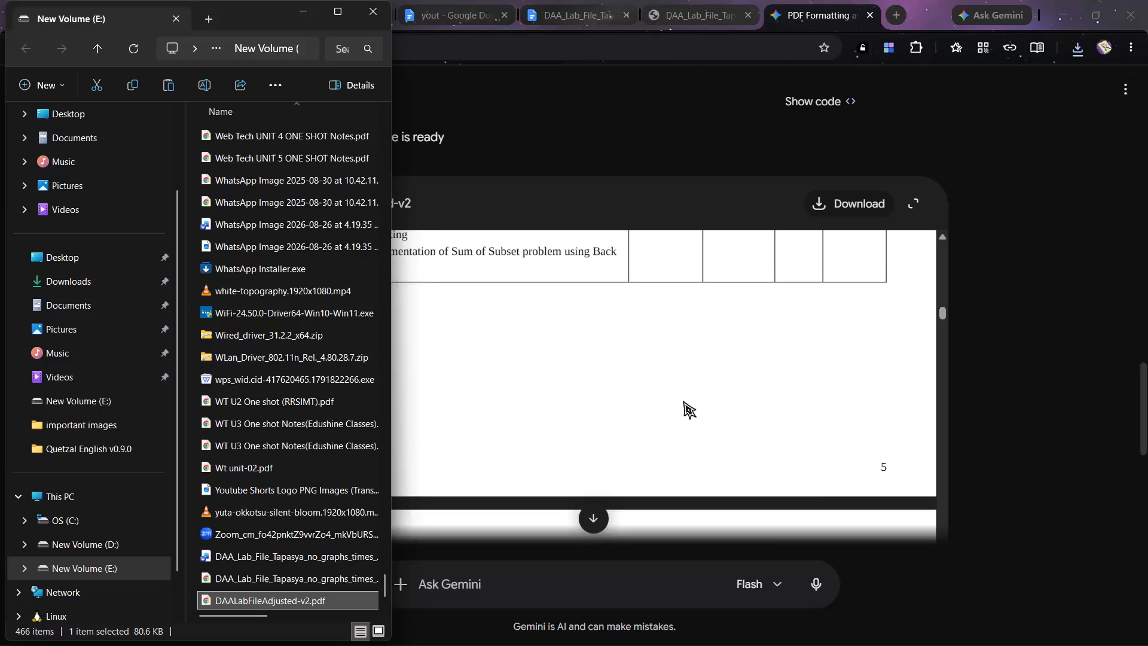
Examine the adjusted DAA lab file preview in Gemini back to its cover page.
scroll(683, 401, up, 20)
scroll(683, 401, up, 17)
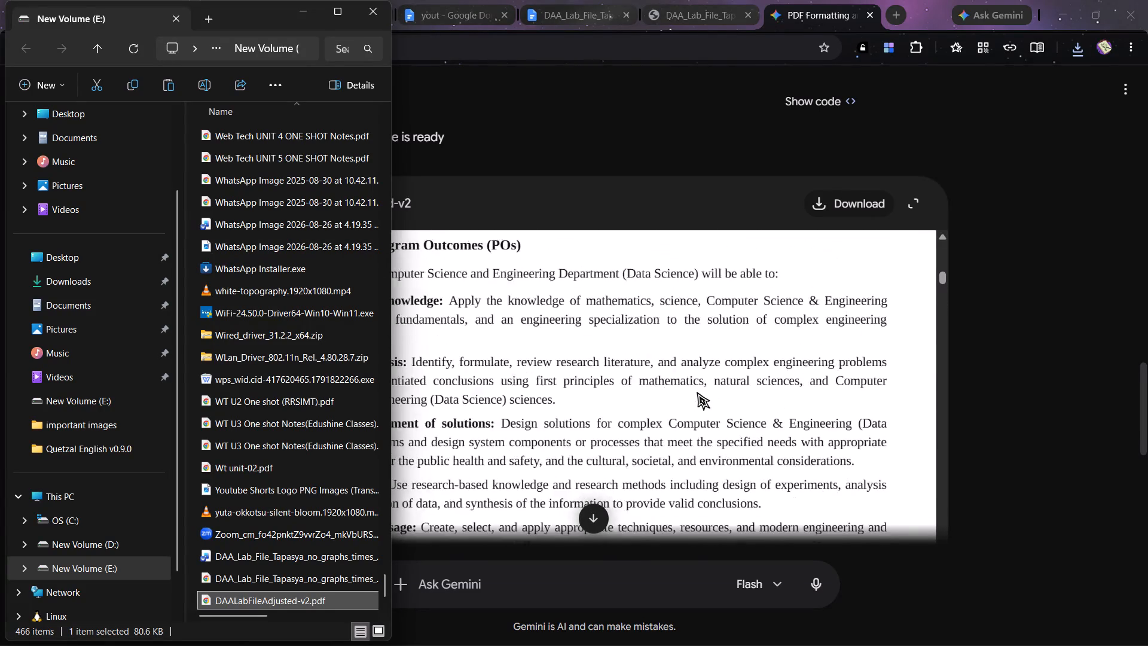
scroll(697, 392, up, 11)
scroll(627, 417, up, 3)
scroll(945, 405, up, 8)
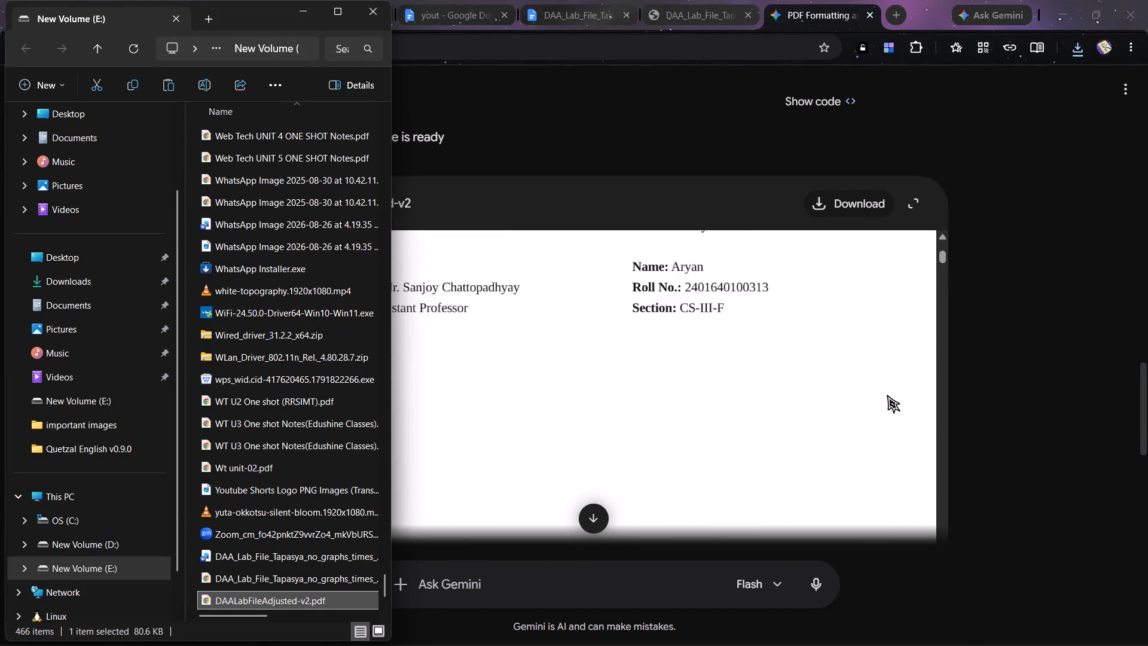
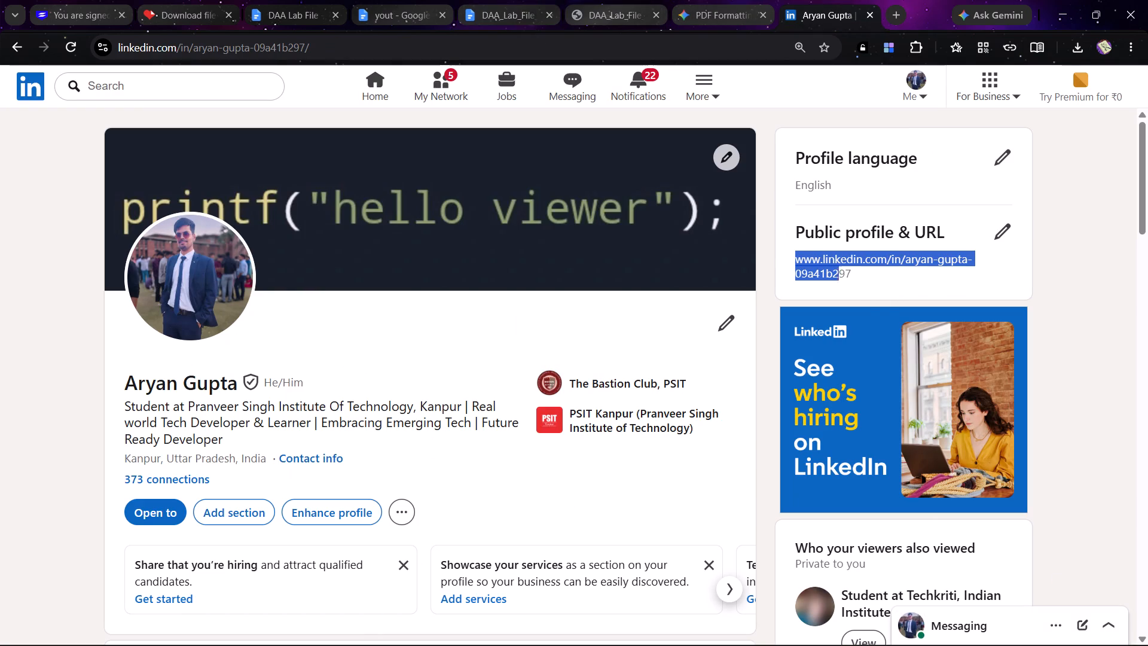
drag(847, 272, 878, 288)
key(ctrl+c)
Paste the profile URL into a new tab's address bar and copy it from there as plain text.
click(897, 2)
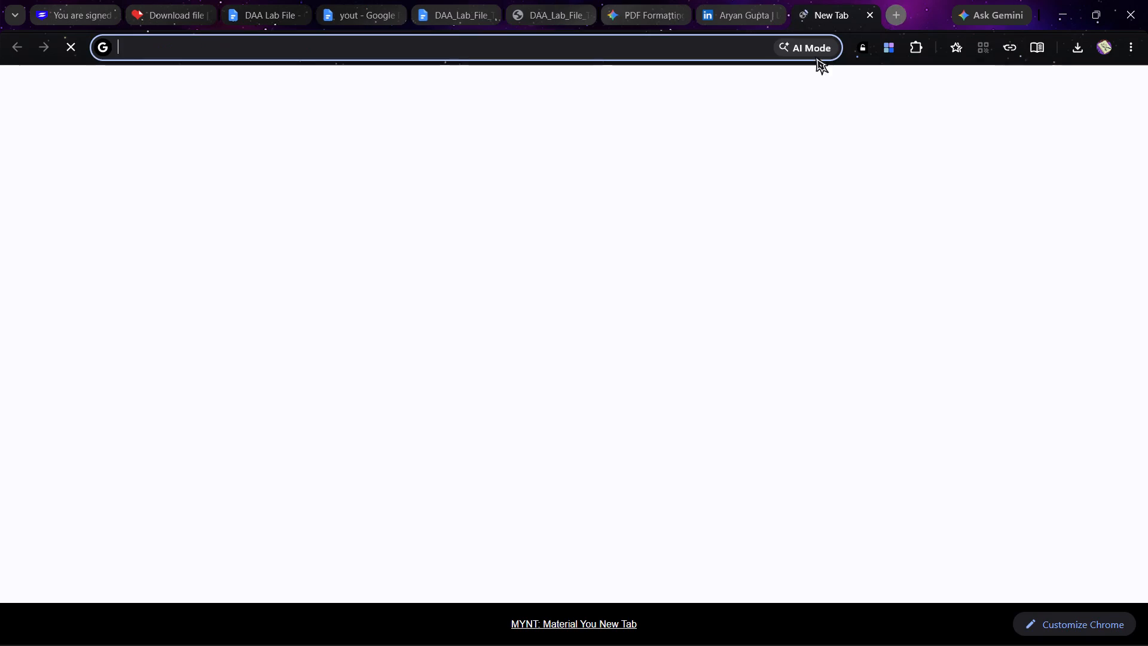
key(ctrl+v)
click(435, 276)
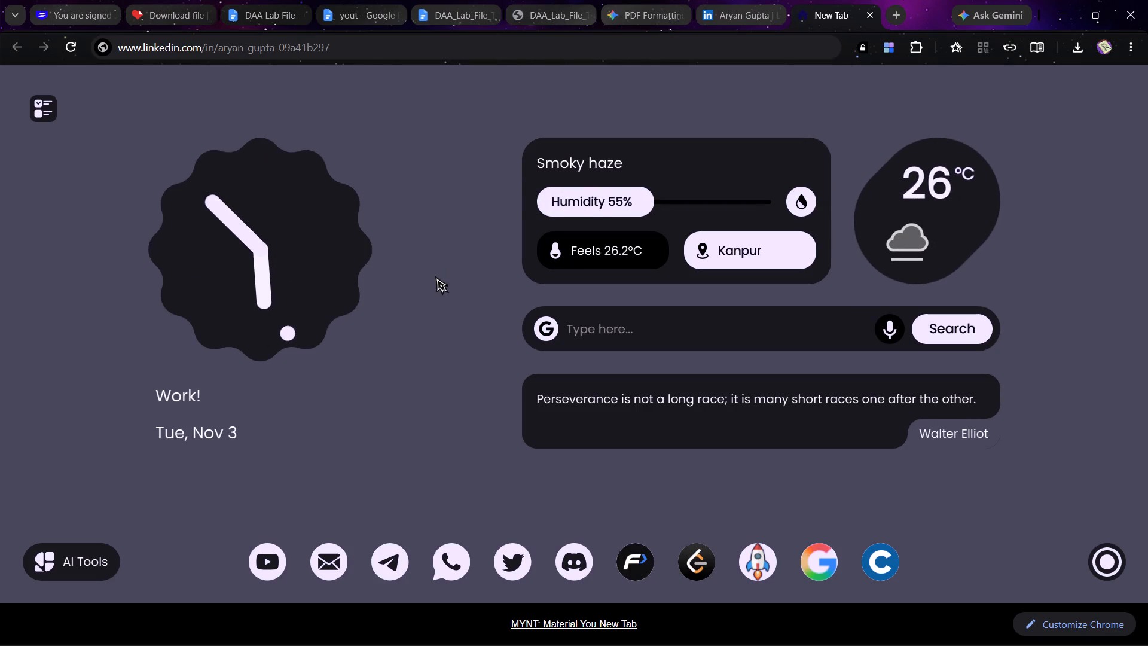
key(ctrl+a)
click(428, 51)
key(ctrl+a)
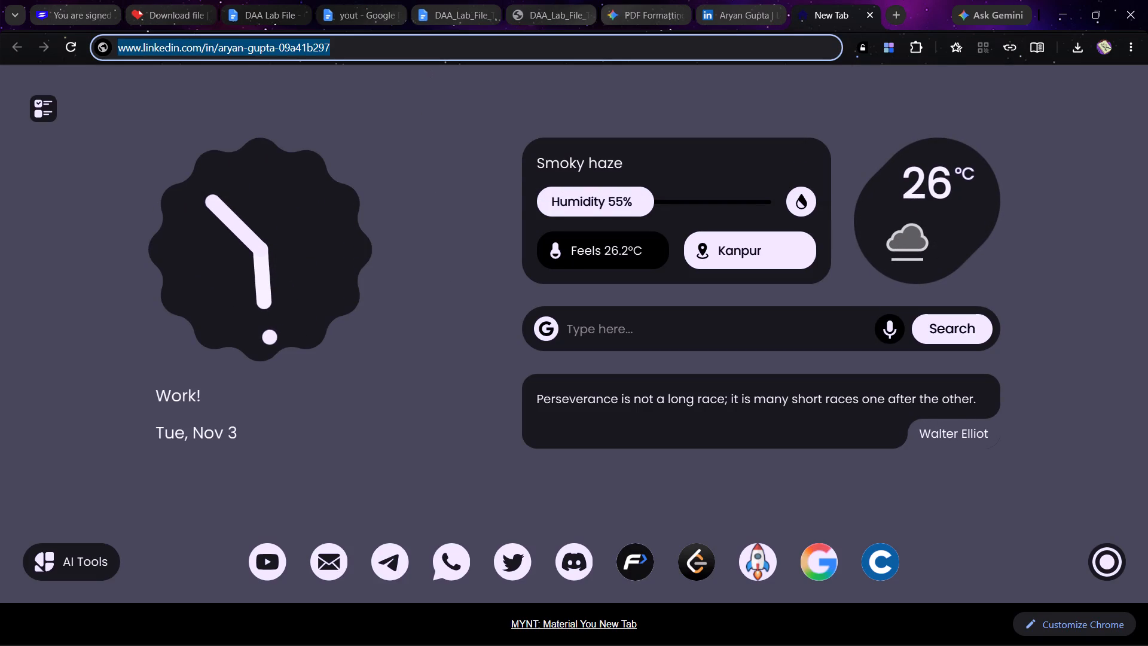
key(ctrl+c)
Replace the remaining letters of the old LinkedIn address in the yout résumé with the copied plain-text profile URL.
click(454, 0)
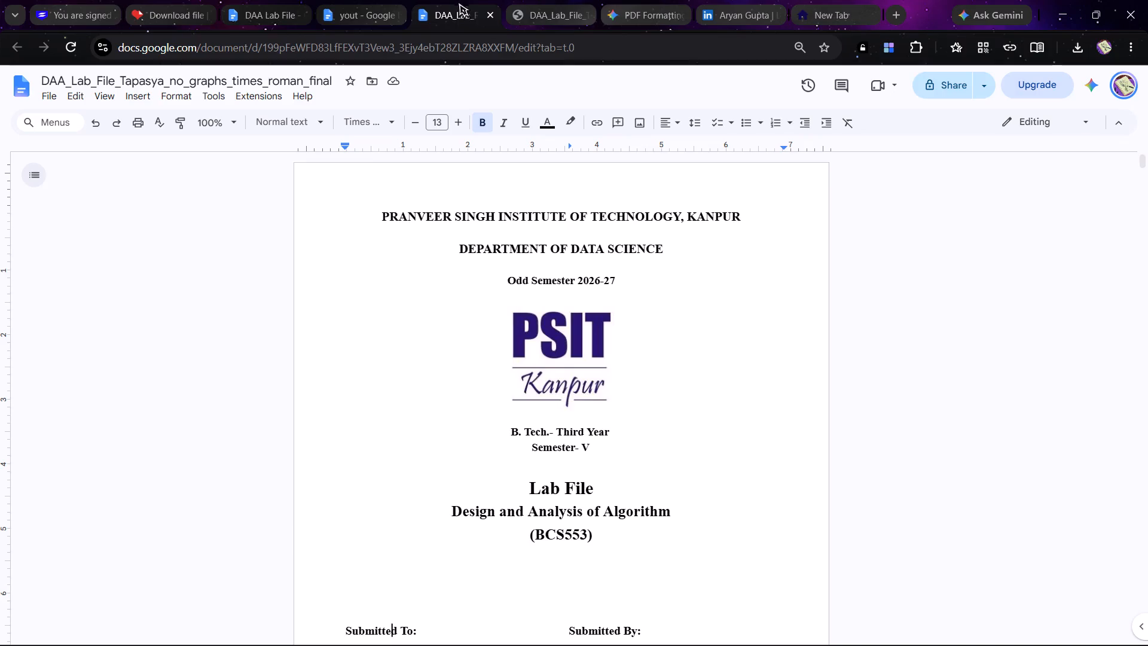
click(340, 0)
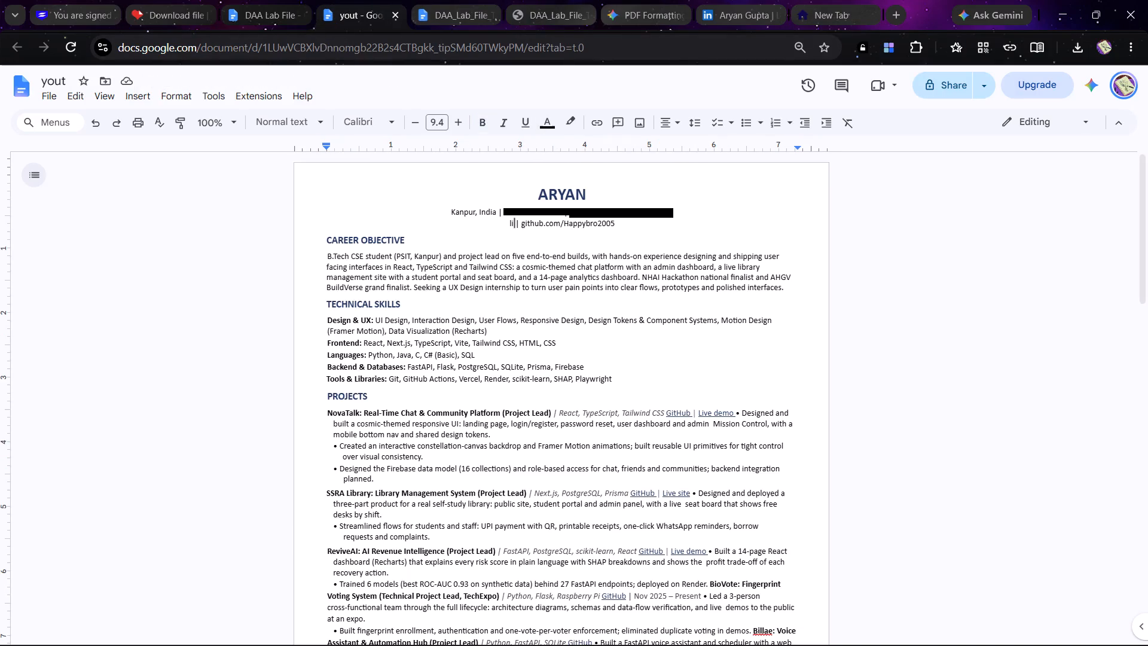
key(BackSpace)
key(BackSpace)
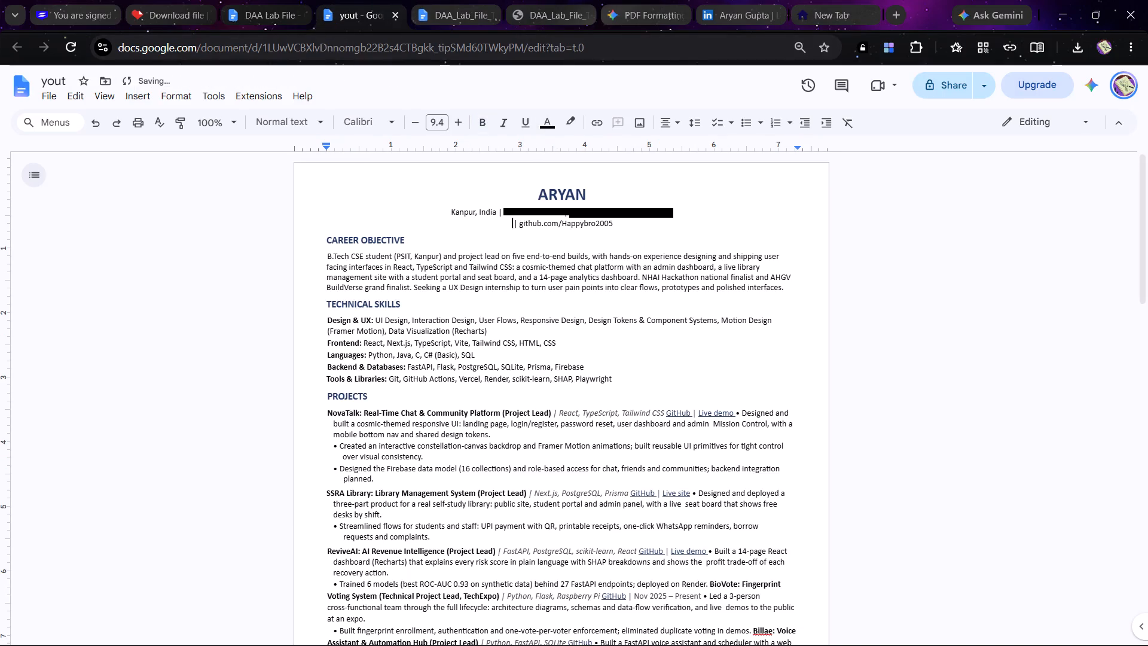
key(ctrl+v)
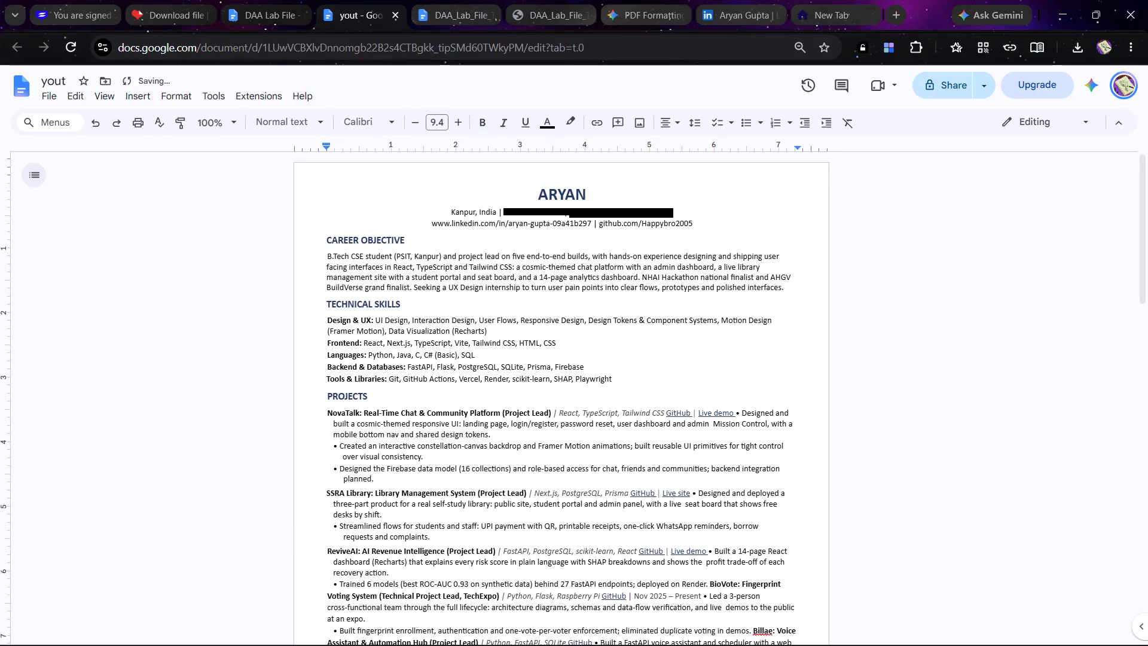
click(894, 3)
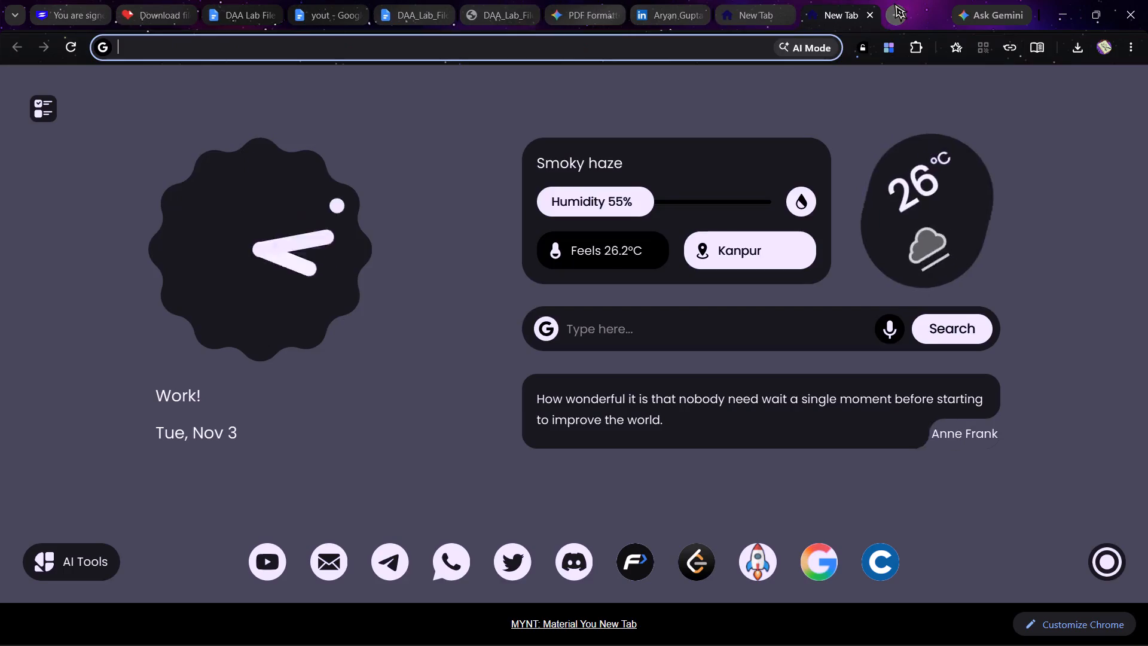
text(github.com)
key(Return)
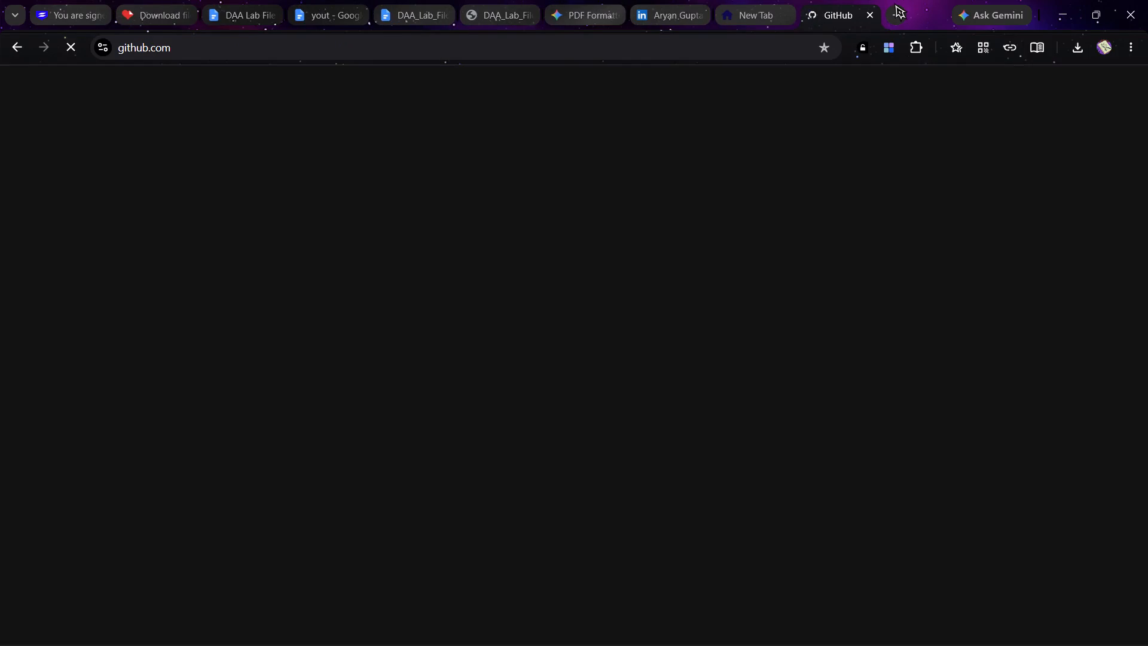
scroll(773, 55, down, 3)
click(103, 197)
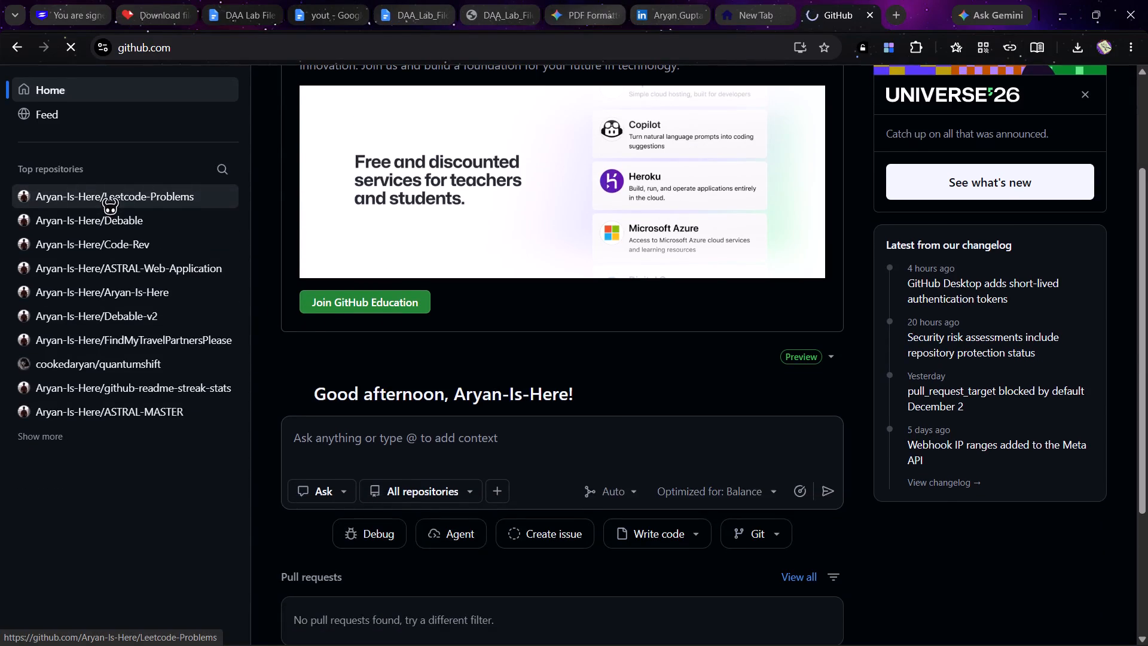
scroll(380, 301, up, 3)
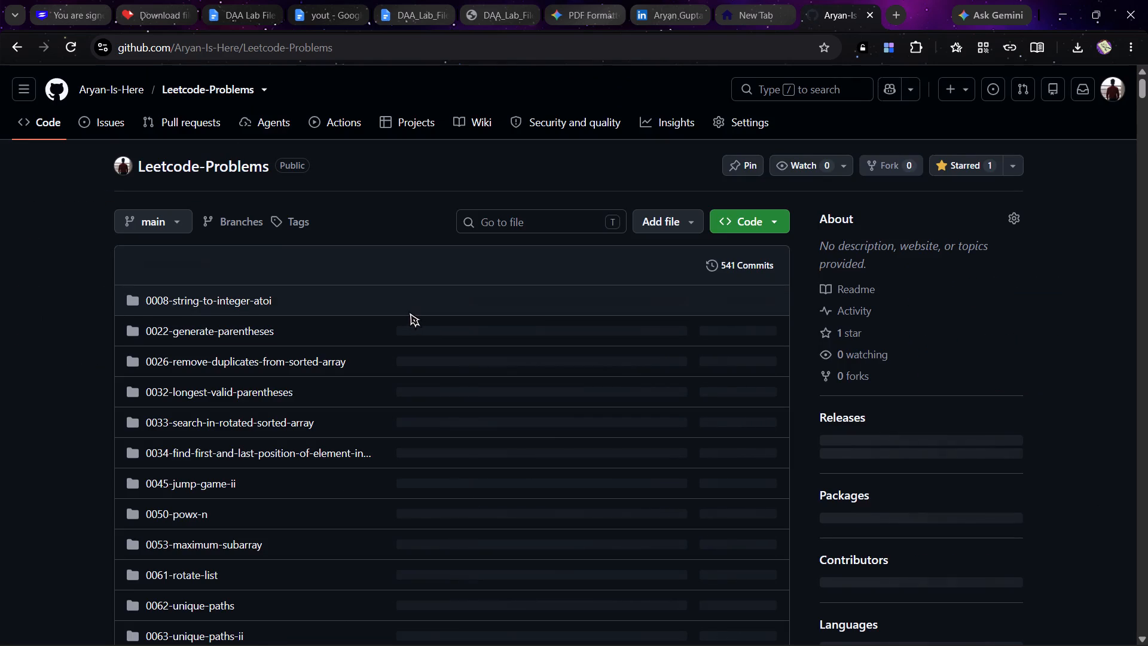
click(93, 89)
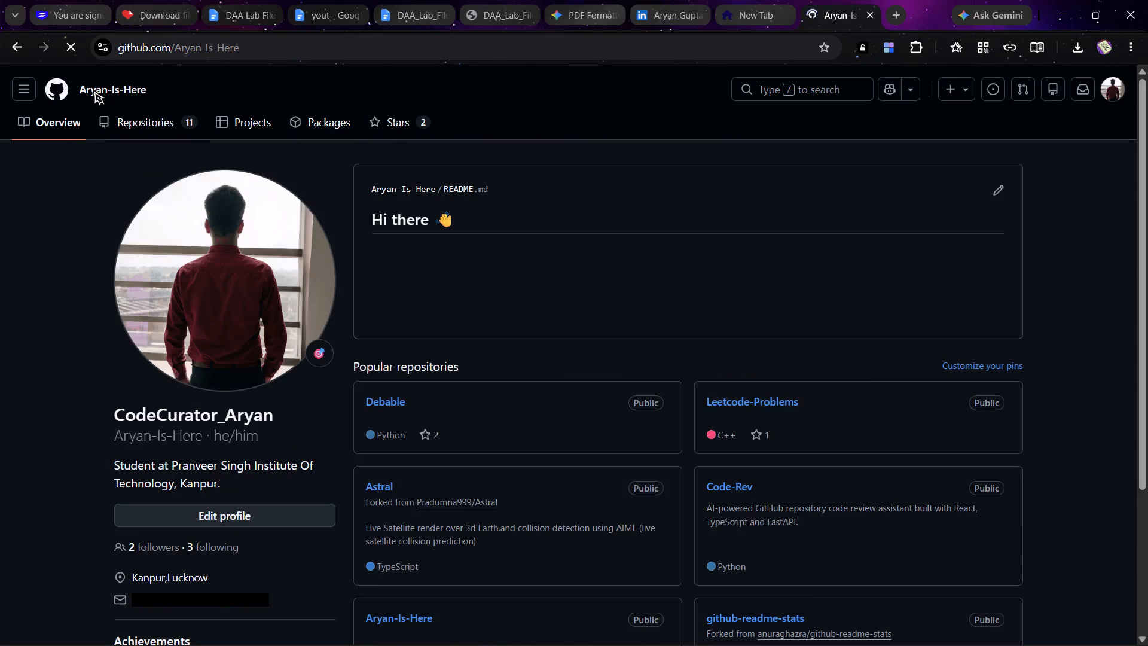
Look over the GitHub profile page and copy its full web address.
scroll(293, 285, down, 4)
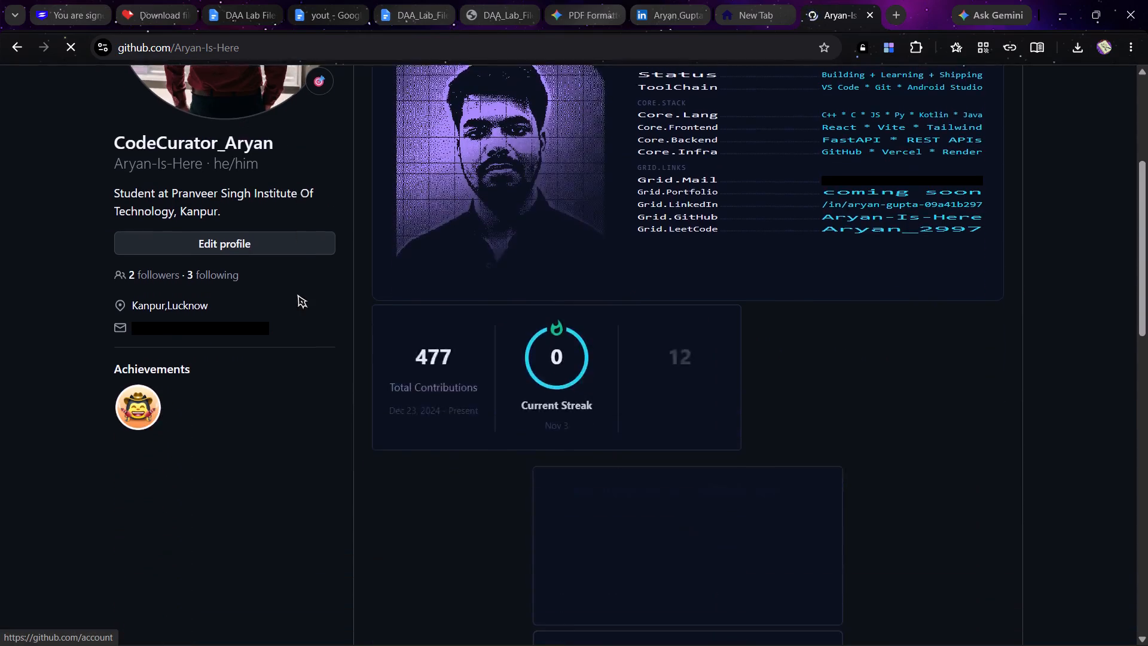
scroll(404, 381, down, 6)
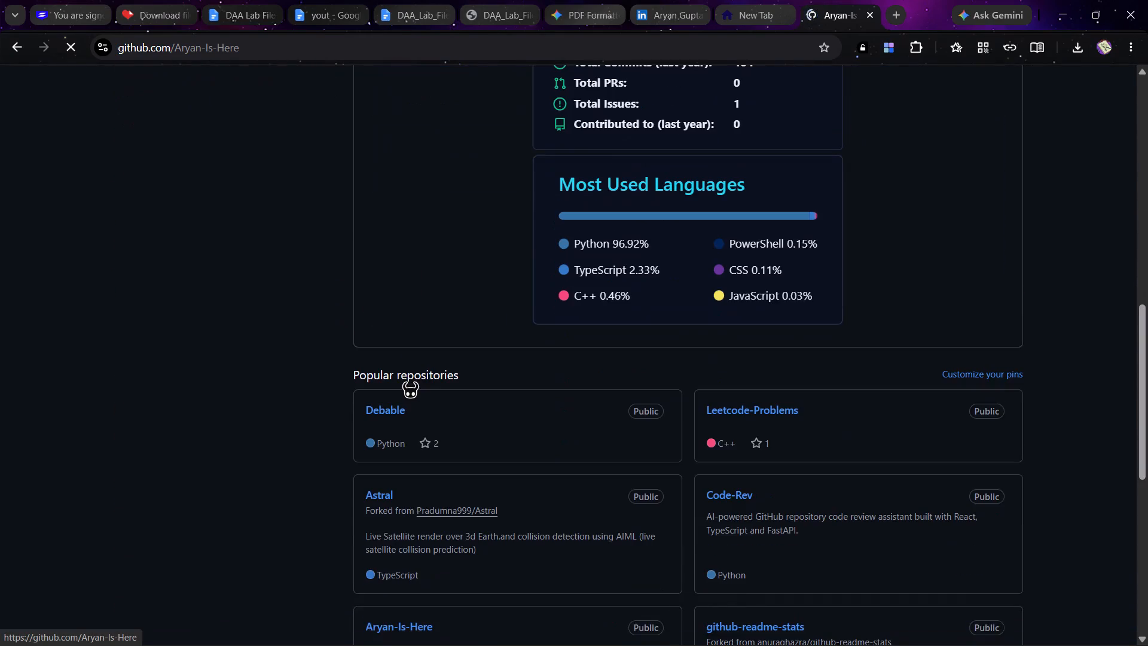
scroll(404, 381, up, 12)
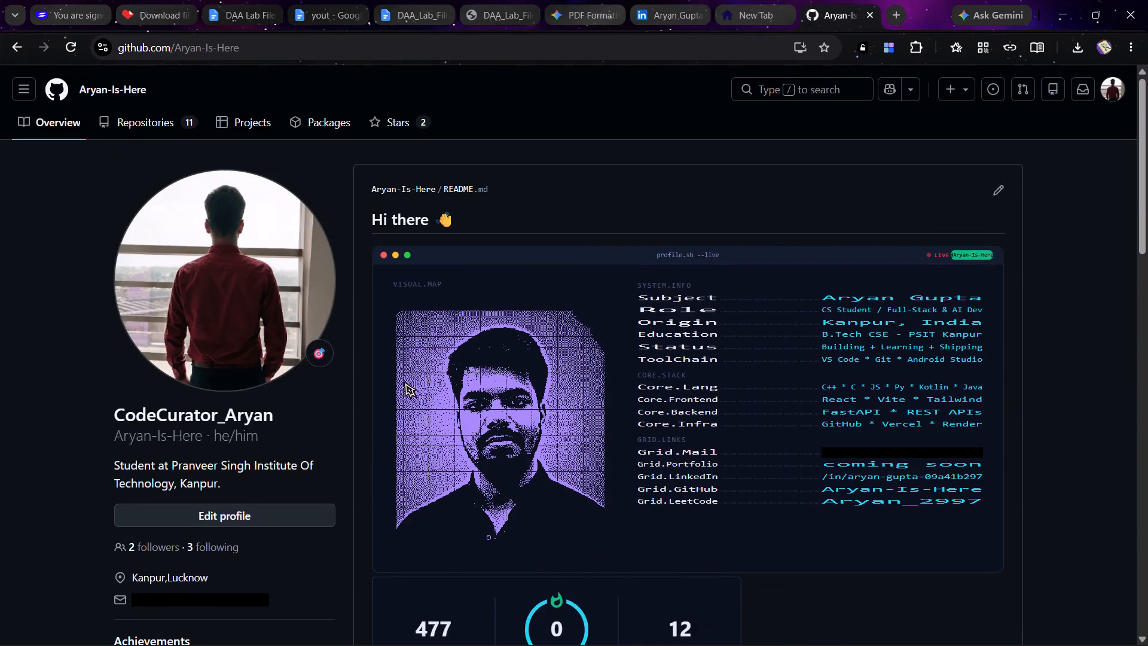
click(301, 51)
key(ctrl+c)
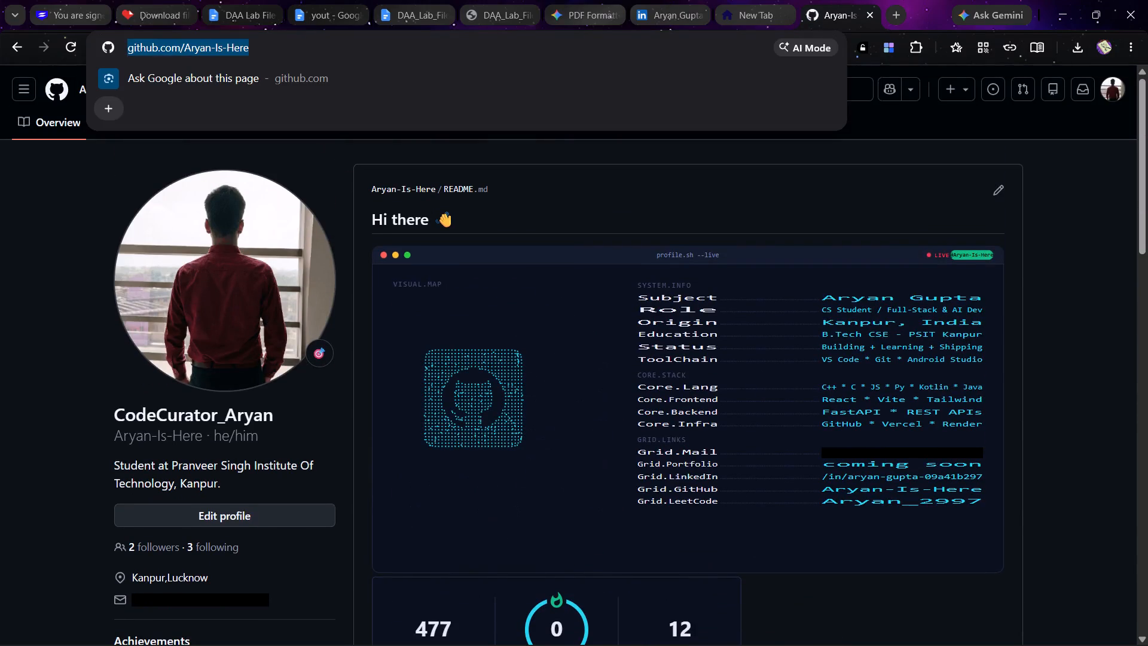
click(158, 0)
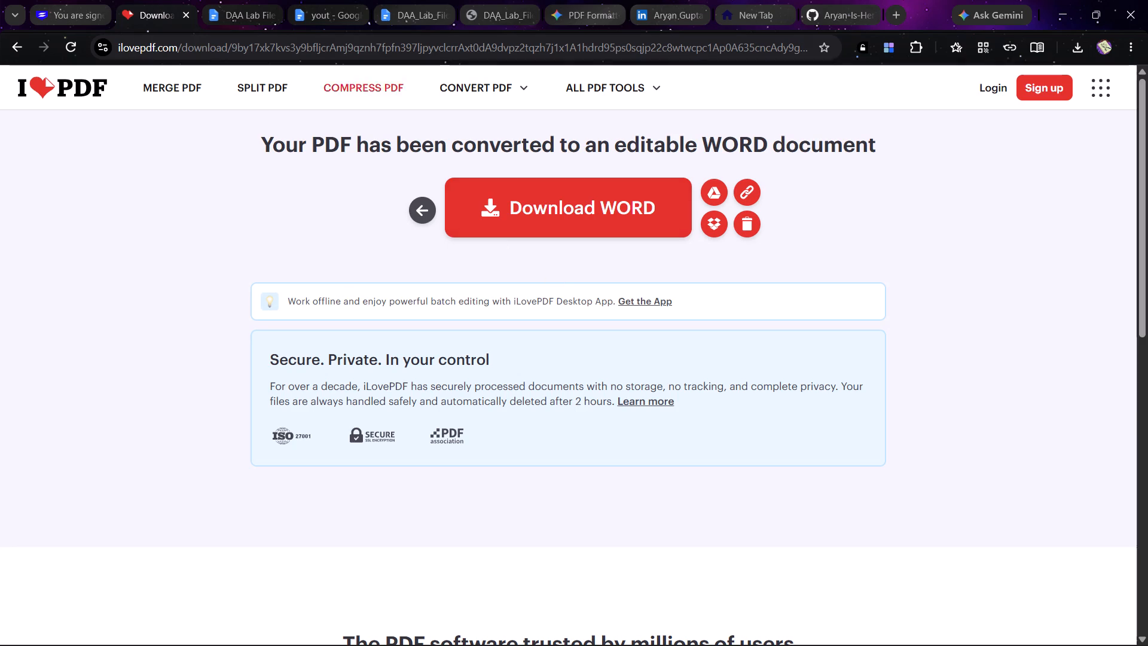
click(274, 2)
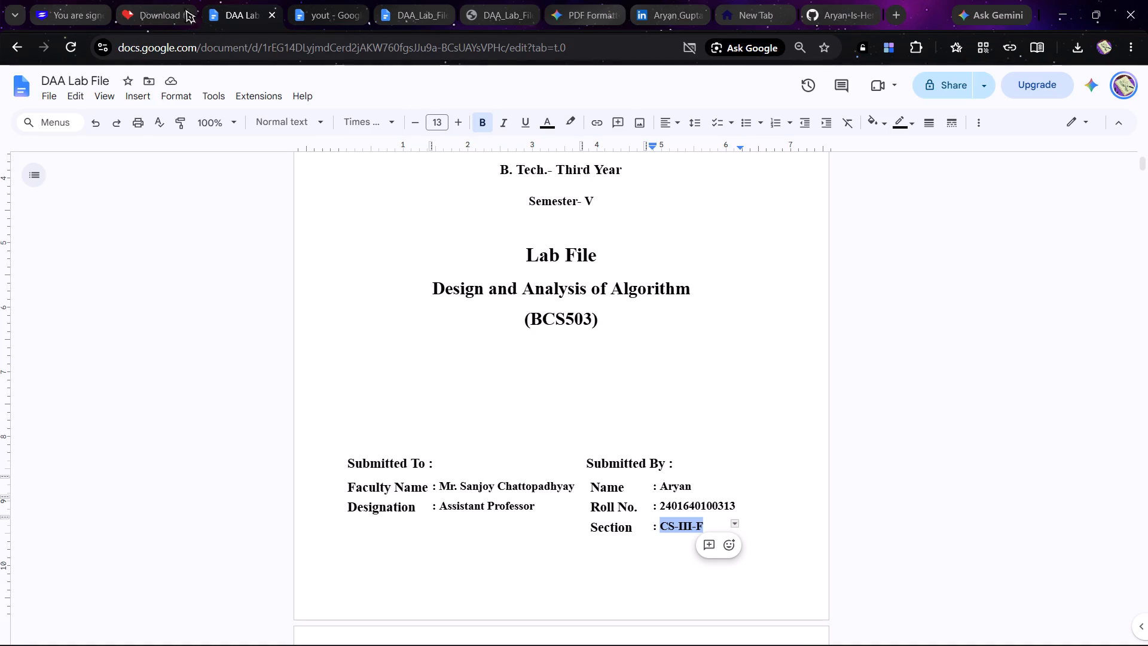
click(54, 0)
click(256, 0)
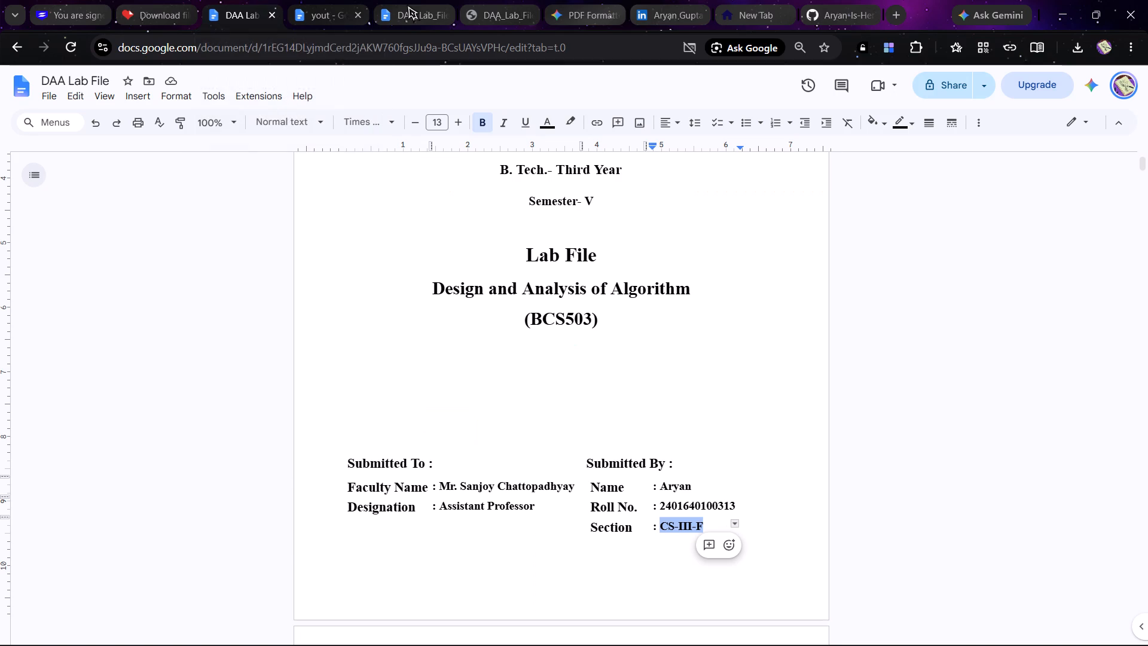
Close the leftover blank new tab beside the GitHub profile tab.
click(752, 0)
click(785, 19)
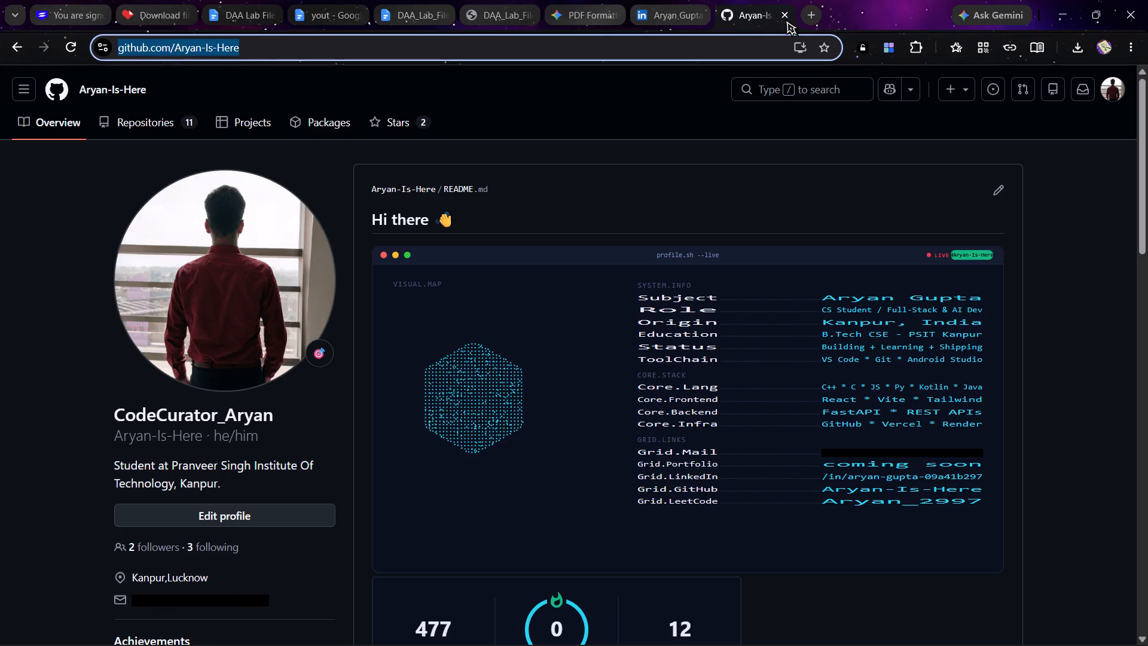
Move the yout résumé's browser tab so it sits directly before the LinkedIn profile tab.
click(744, 0)
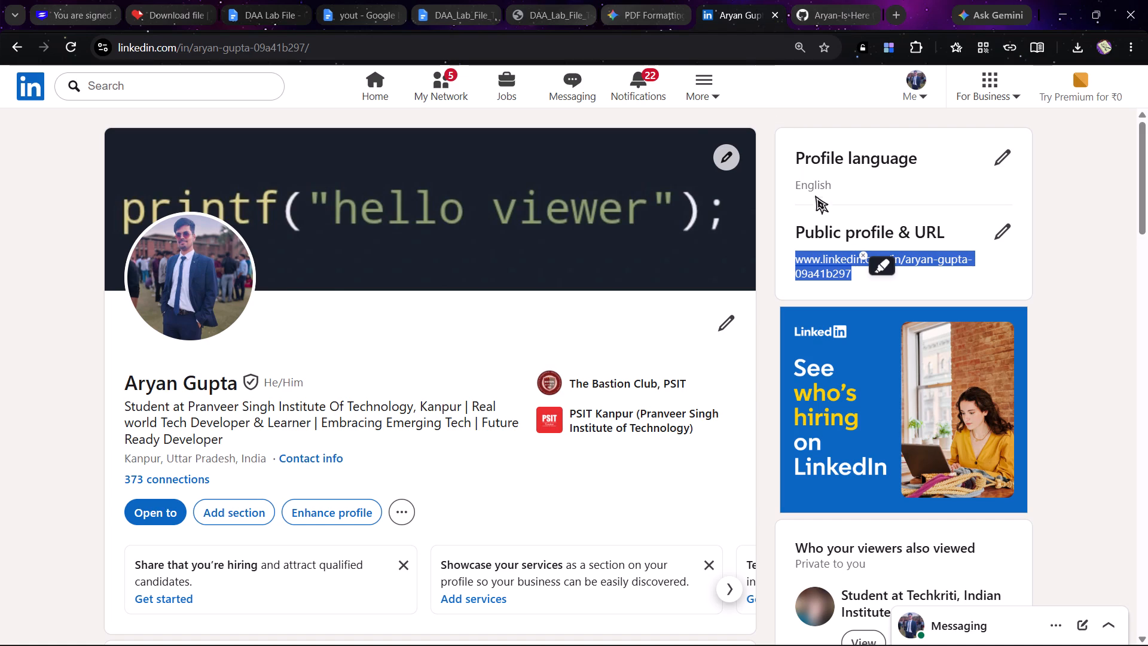
click(837, 5)
click(741, 0)
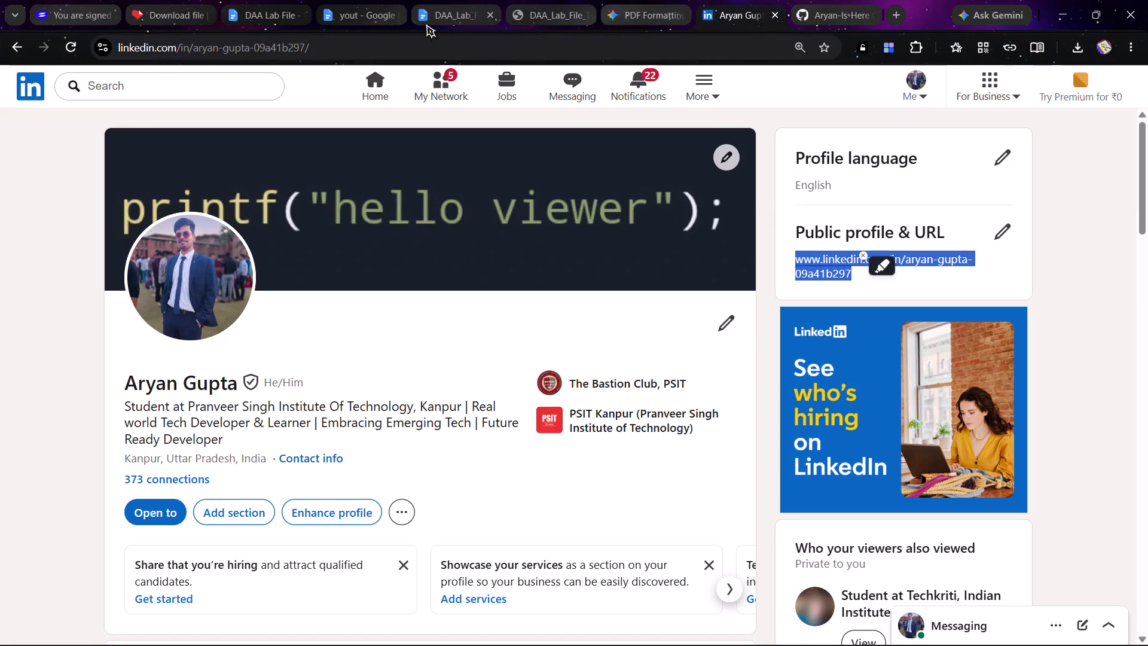
drag(340, 15, 623, 12)
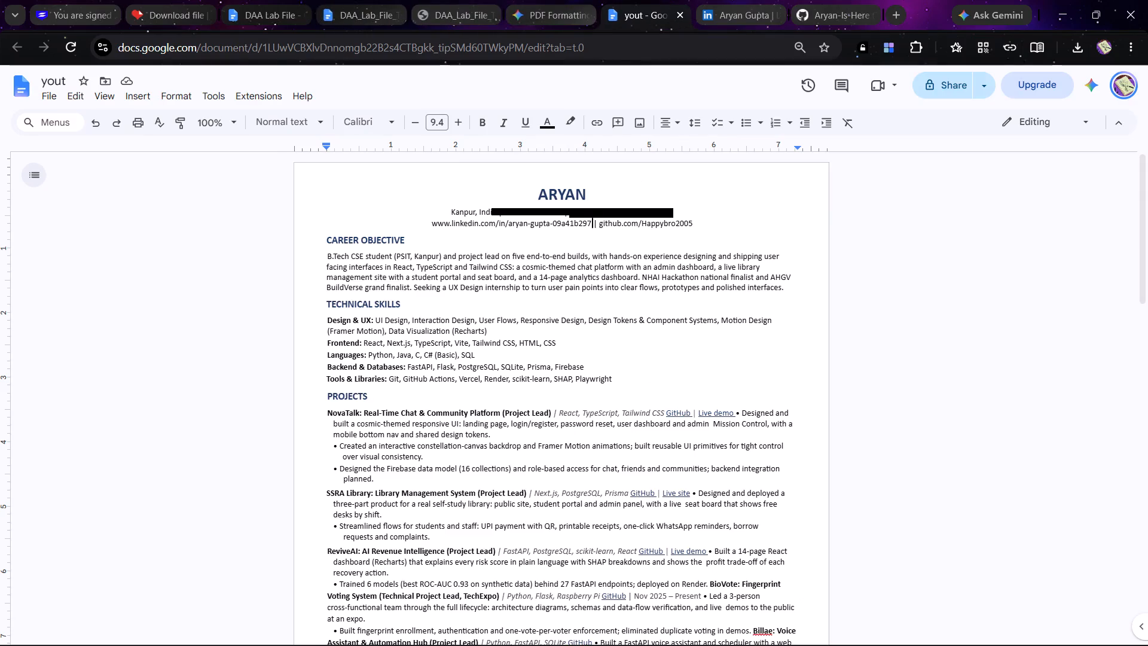
drag(600, 226, 602, 226)
drag(602, 226, 691, 226)
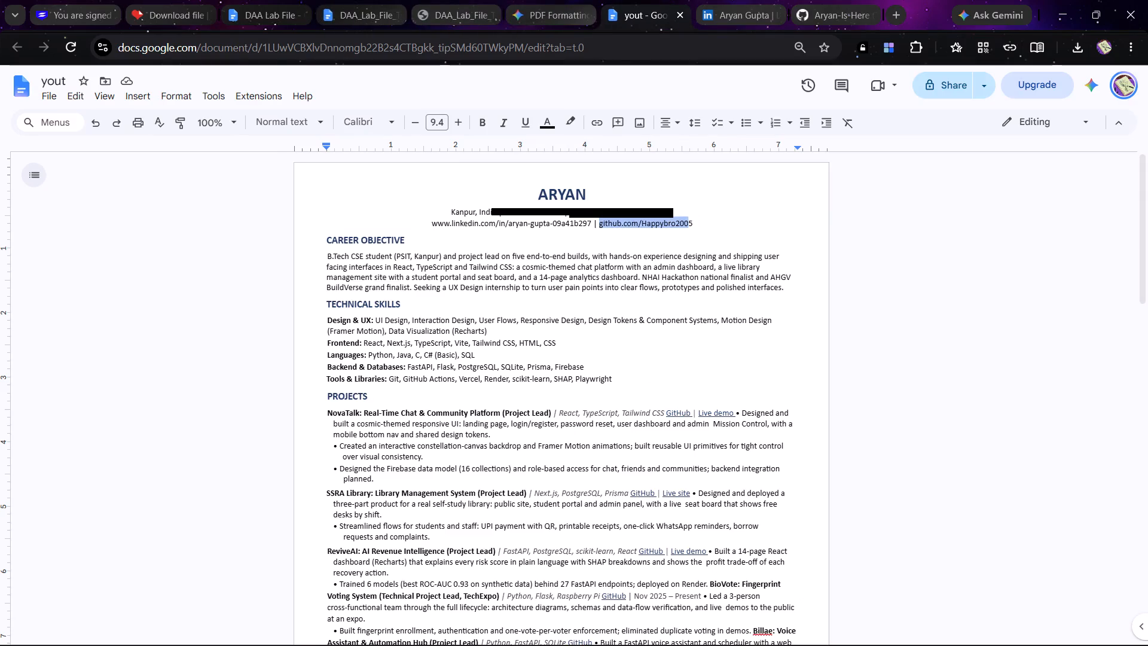
drag(691, 226, 692, 226)
key(ctrl+v)
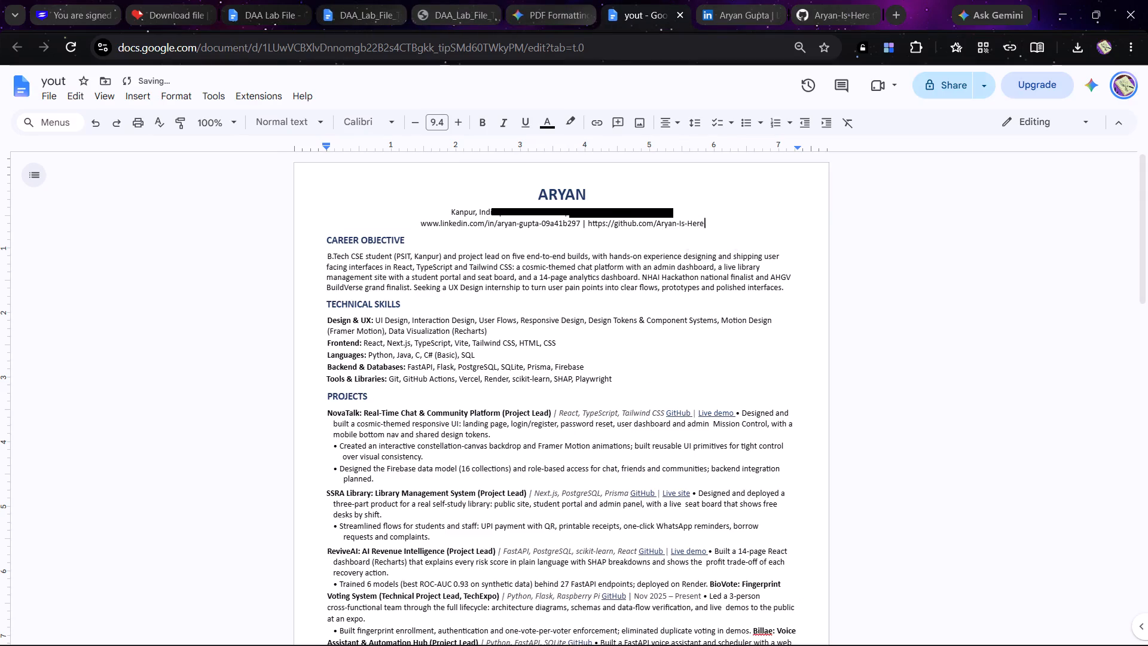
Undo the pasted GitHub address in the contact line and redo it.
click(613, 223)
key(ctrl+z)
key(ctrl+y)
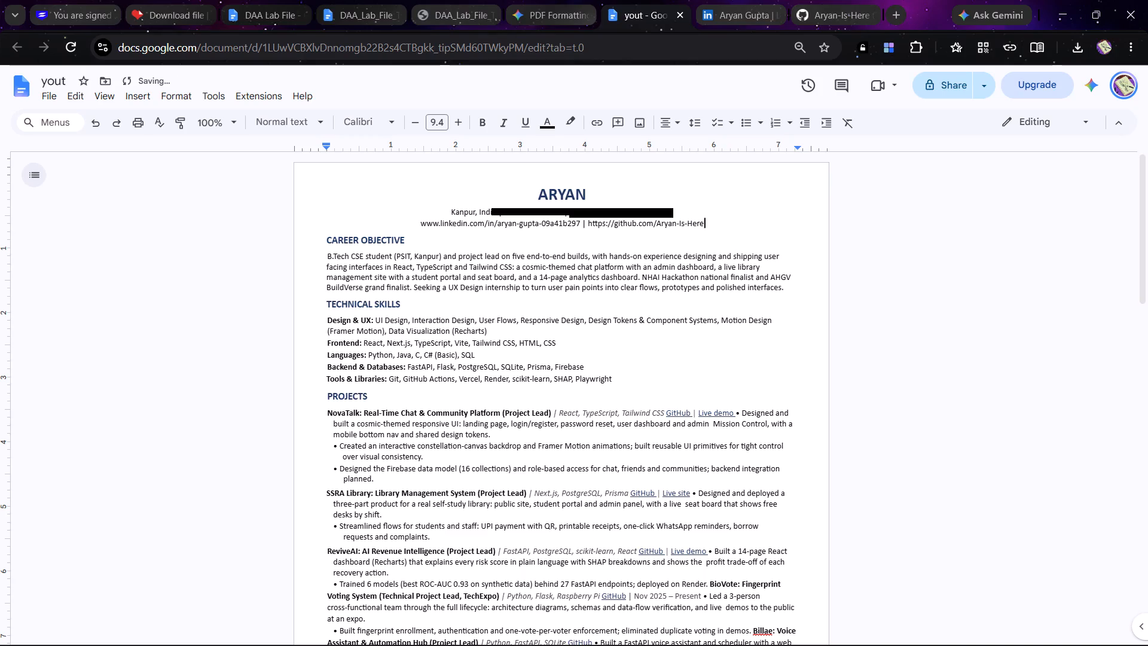
click(613, 223)
key(Right)
key(BackSpace)
key(BackSpace)
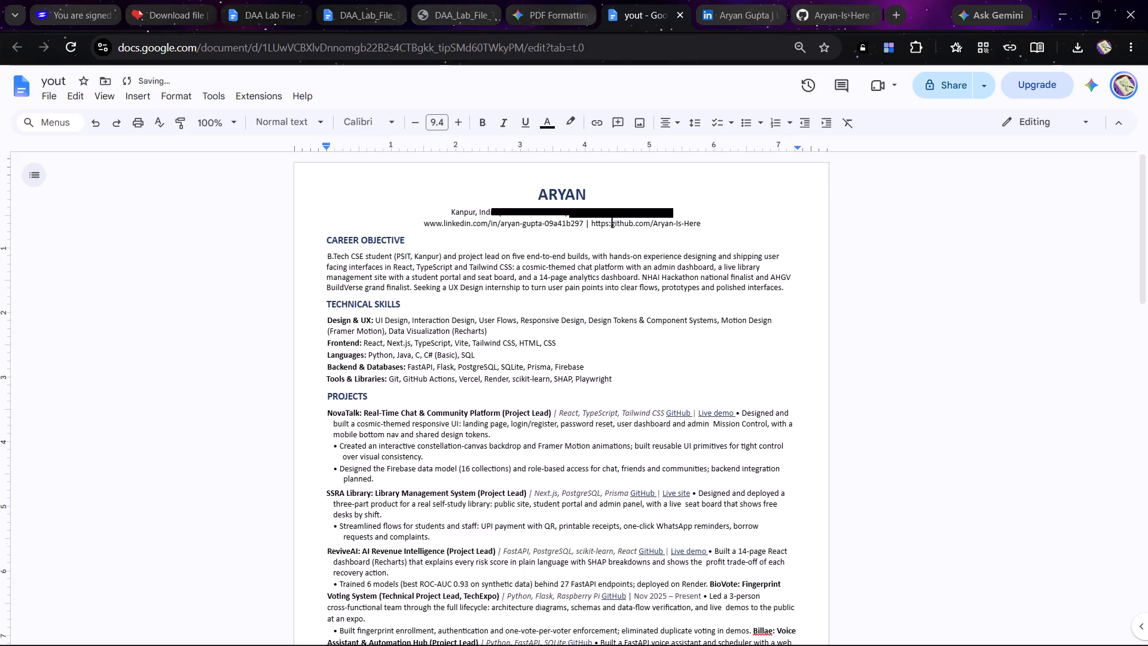
key(BackSpace)
key(BackSpace)
key(BackSpace)
key(BackSpace)
key(BackSpace)
key(BackSpace)
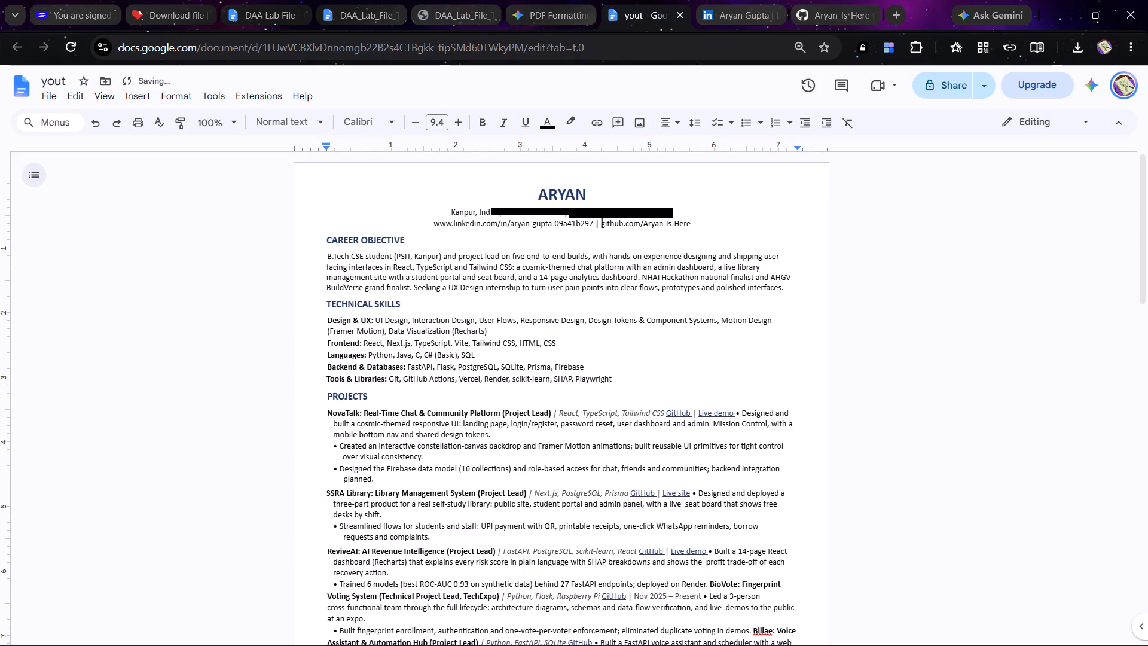
click(624, 262)
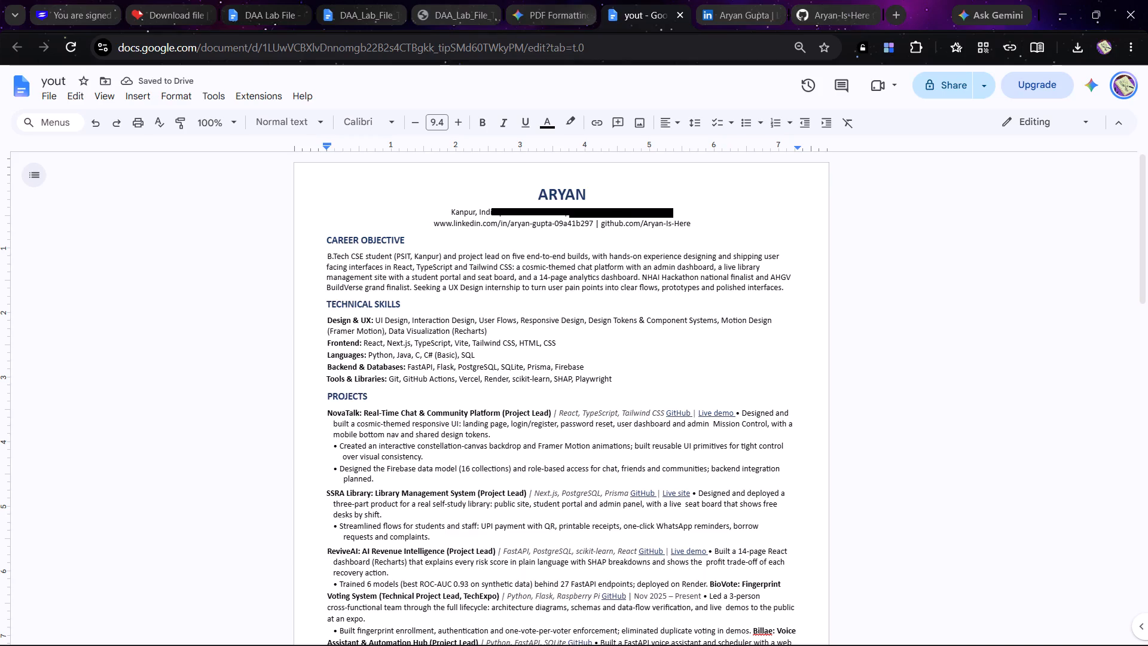
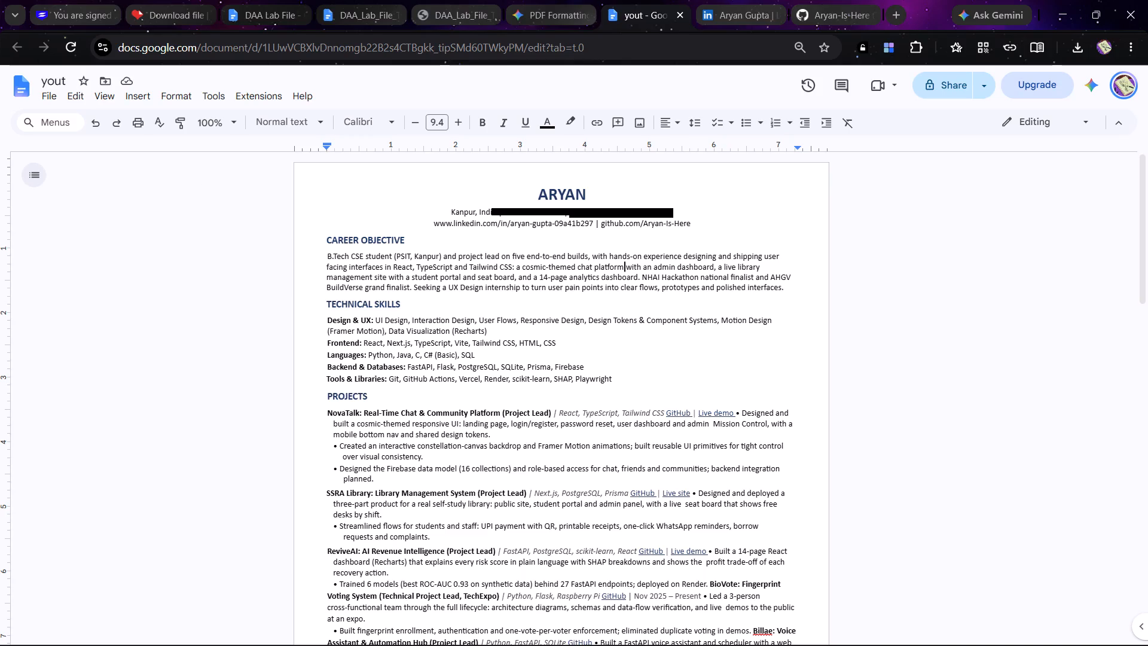
Put the BioVote: Fingerprint Voting System project entry on its own line, flush with the left margin.
scroll(345, 239, down, 1)
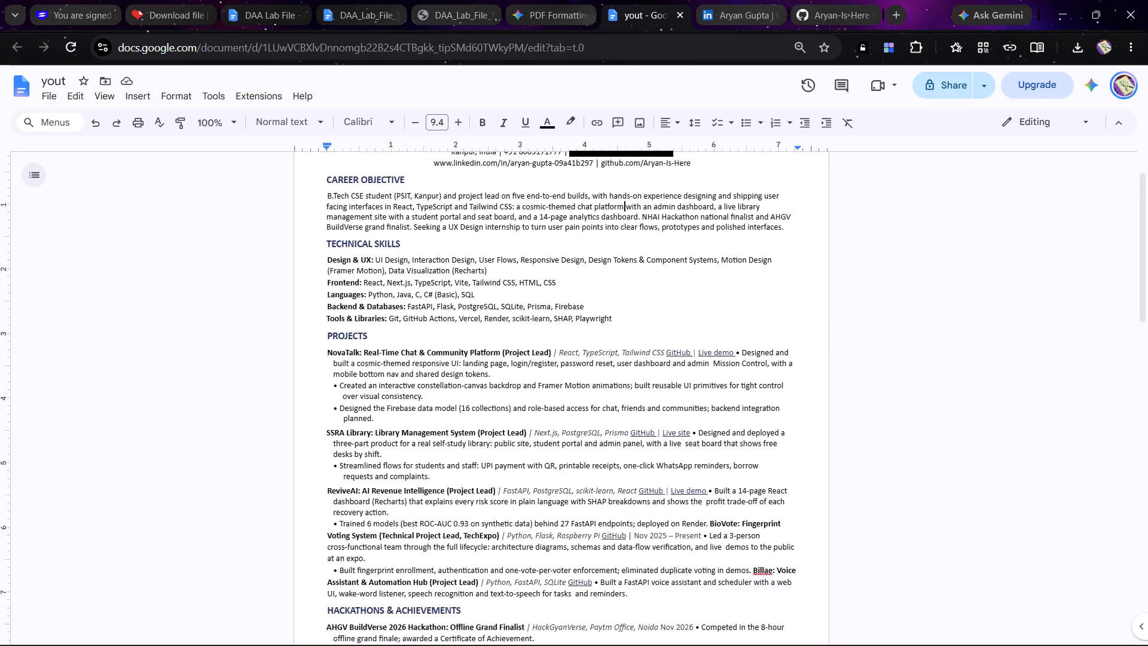
scroll(345, 239, down, 1)
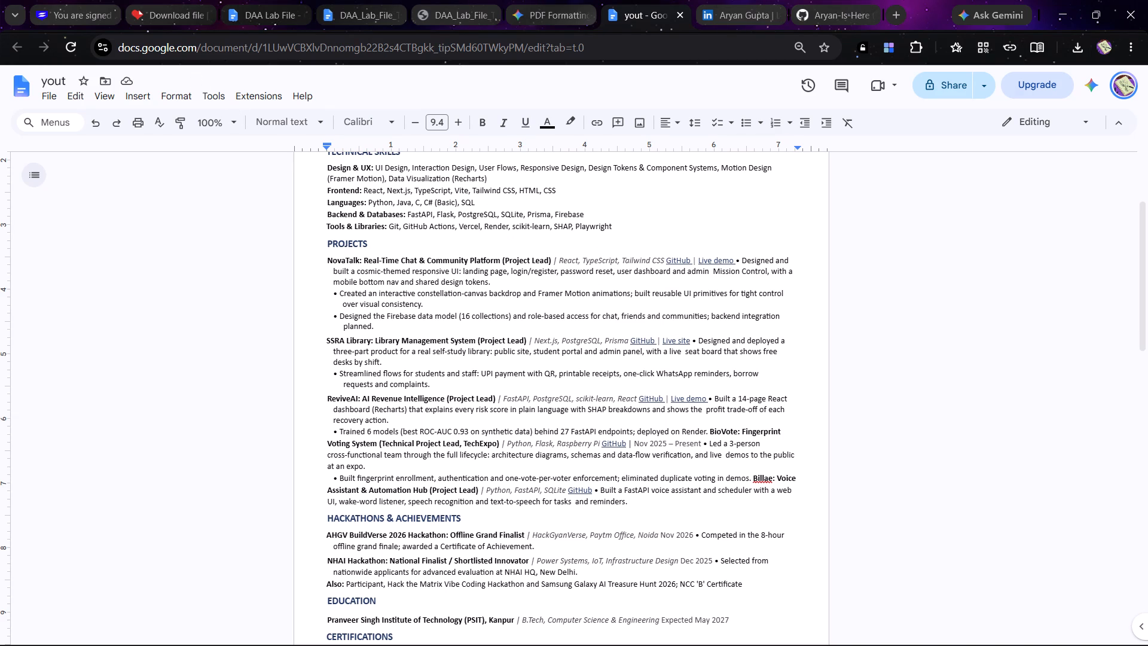
click(710, 428)
key(Return)
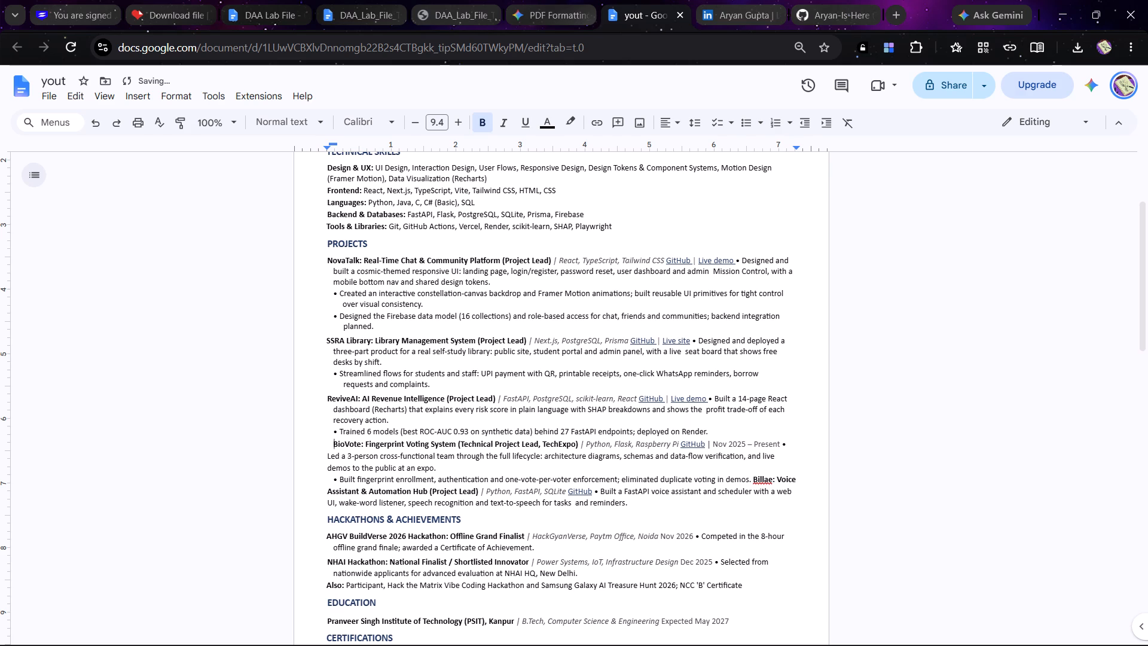
key(BackSpace)
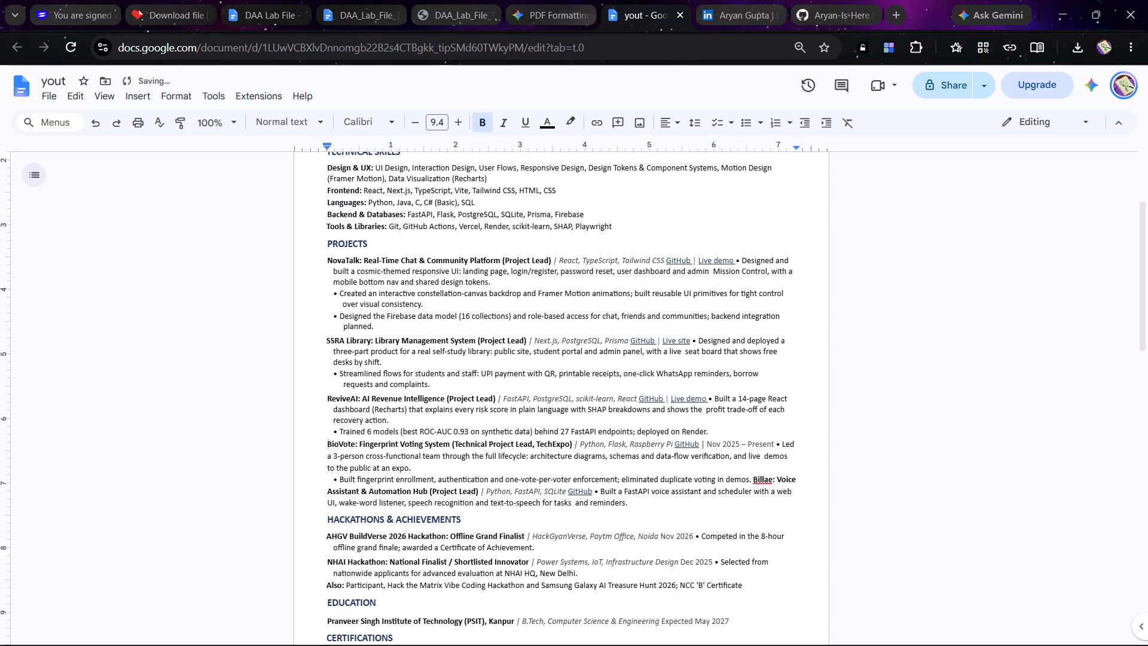
Put the Billae: Voice Assistant & Automation Hub project entry on its own line, flush with the left margin.
click(756, 480)
key(Left)
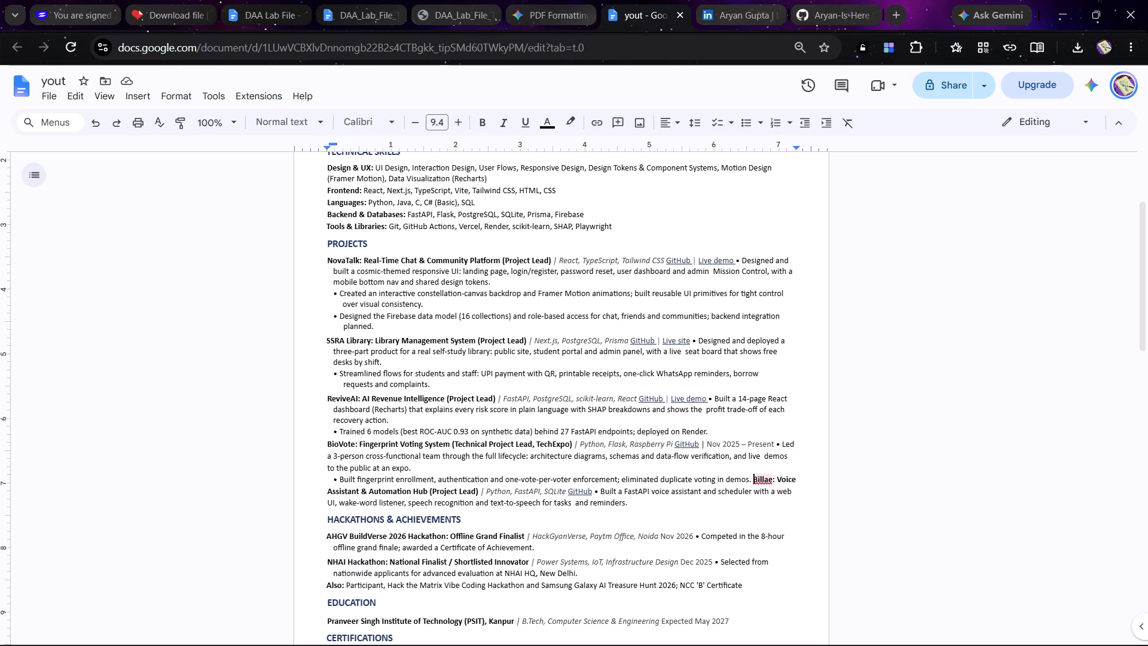
key(Return)
key(BackSpace)
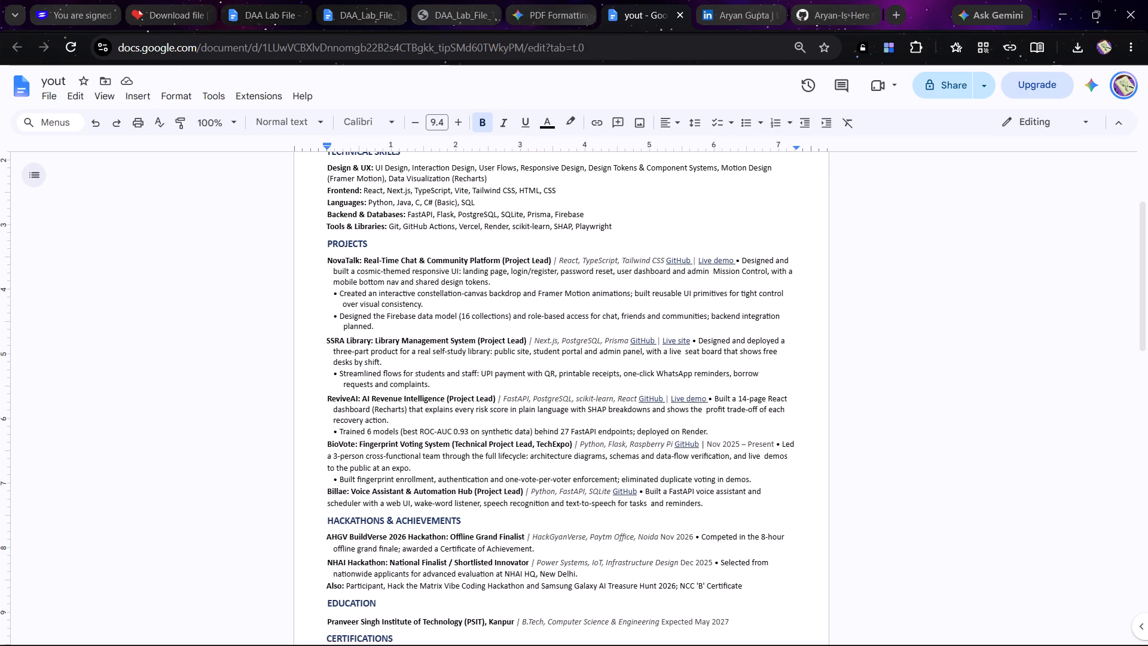
scroll(756, 480, down, 2)
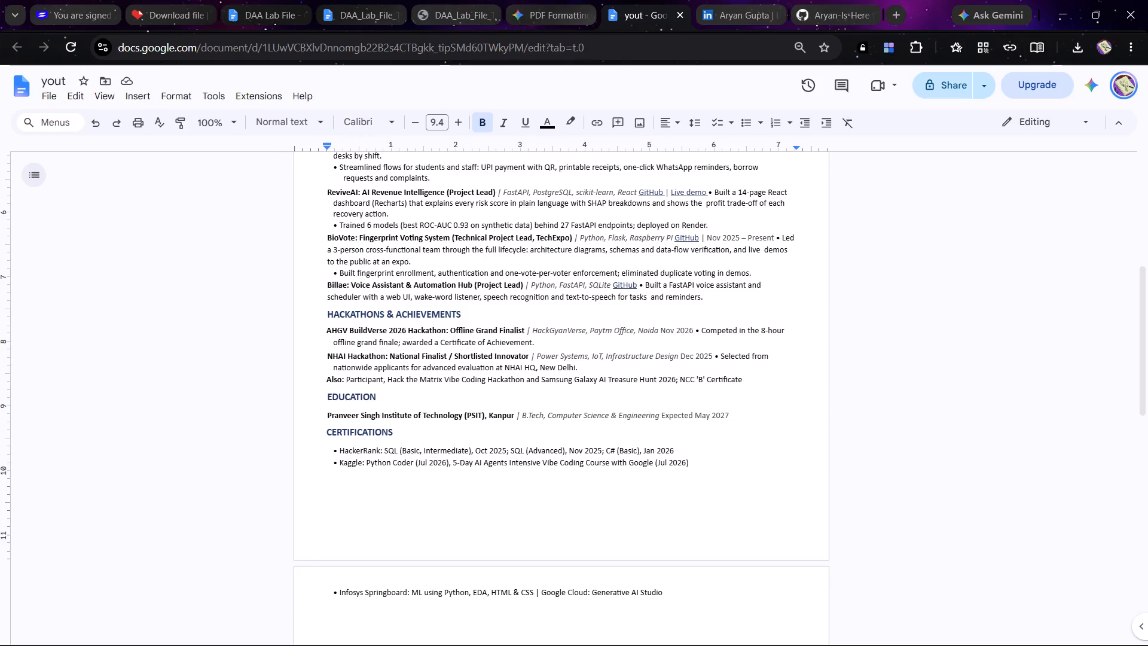
scroll(756, 480, up, 3)
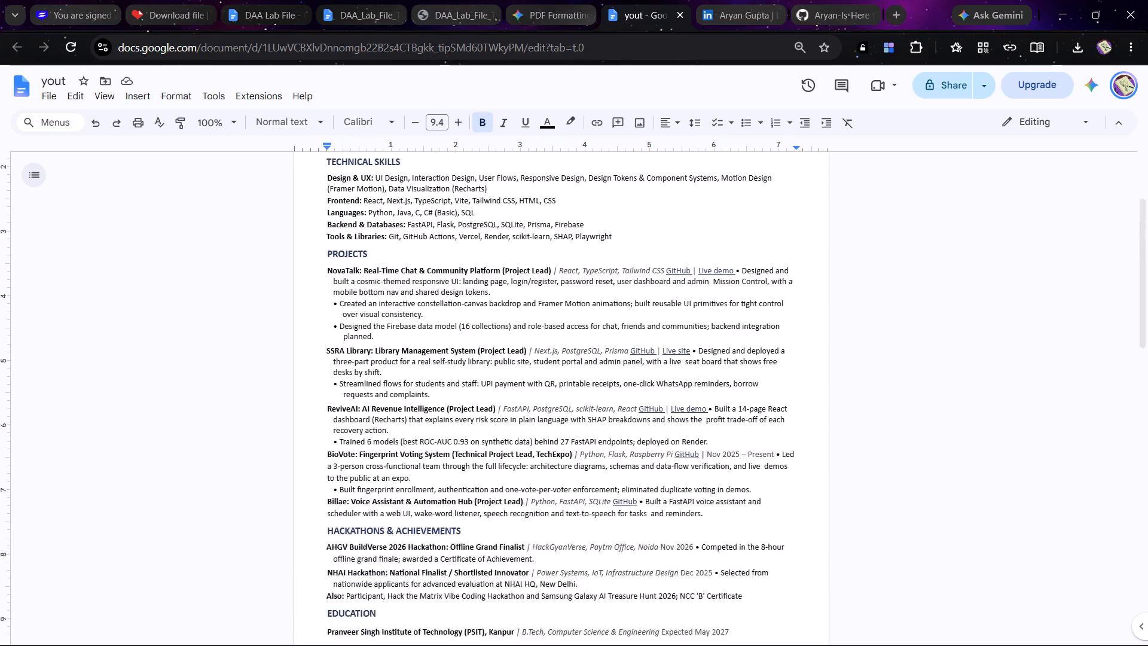
scroll(756, 480, up, 1)
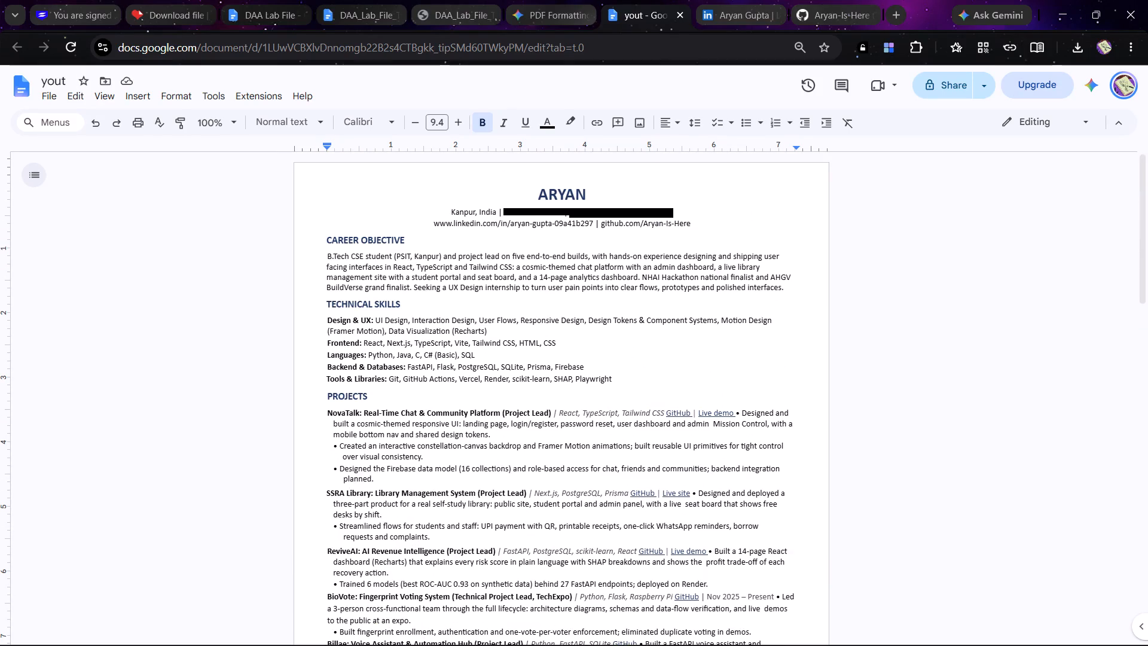
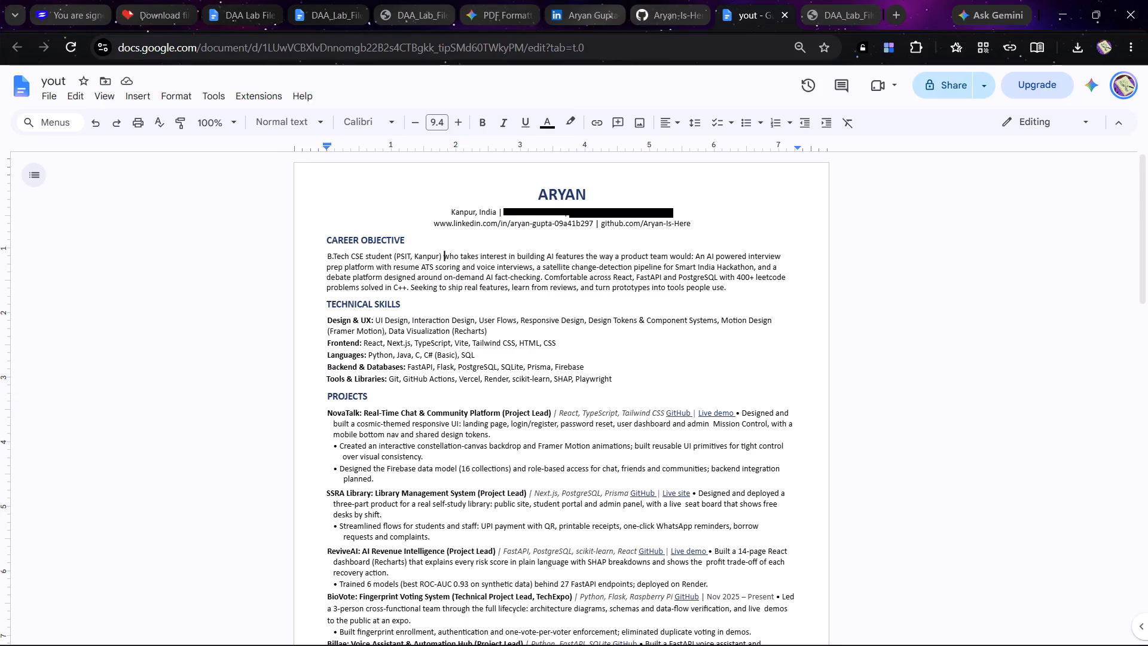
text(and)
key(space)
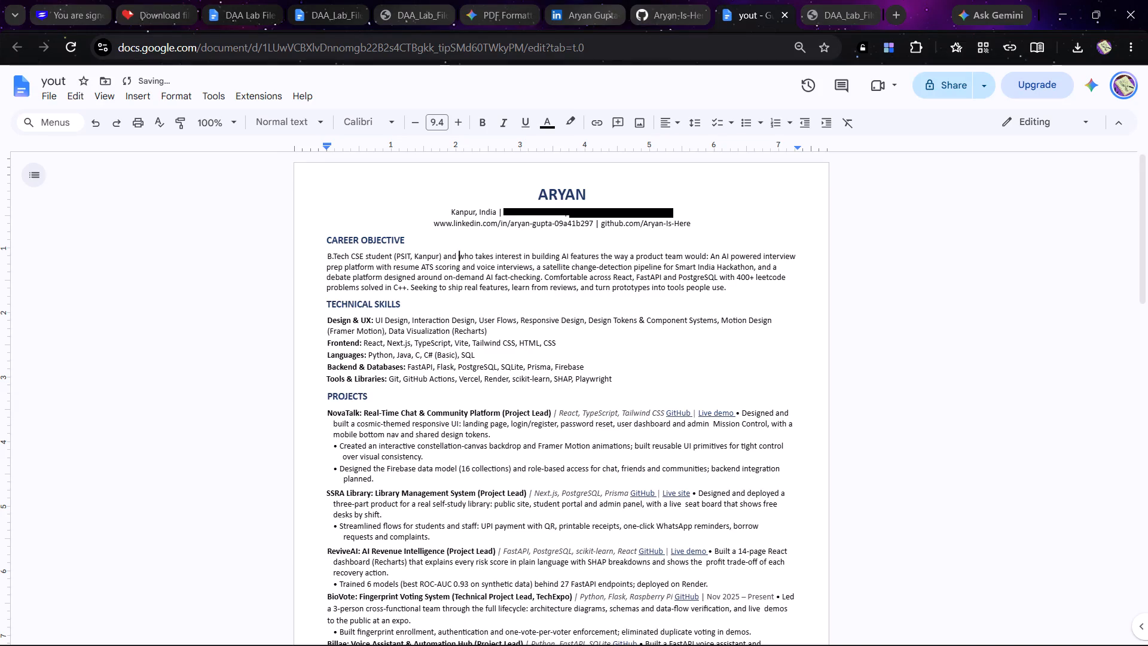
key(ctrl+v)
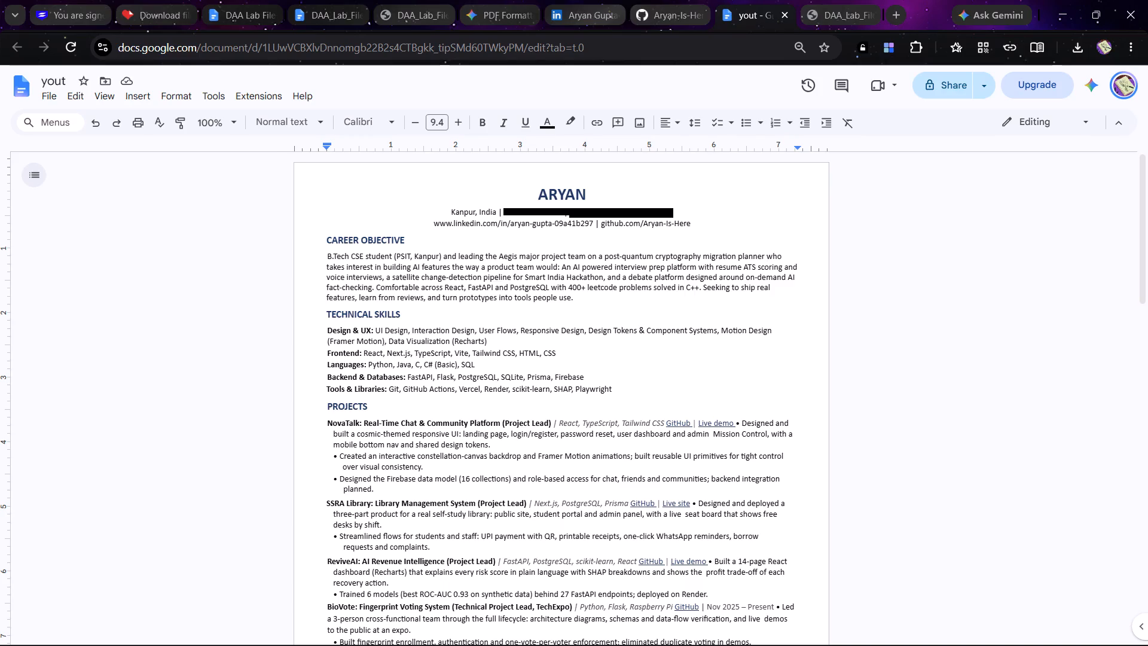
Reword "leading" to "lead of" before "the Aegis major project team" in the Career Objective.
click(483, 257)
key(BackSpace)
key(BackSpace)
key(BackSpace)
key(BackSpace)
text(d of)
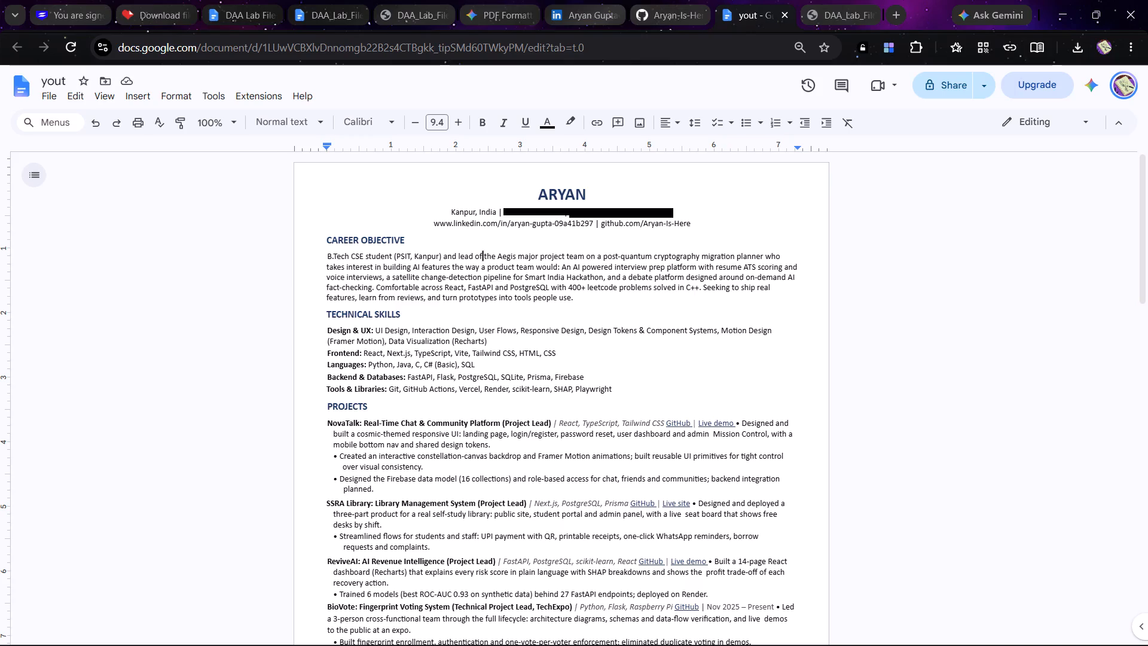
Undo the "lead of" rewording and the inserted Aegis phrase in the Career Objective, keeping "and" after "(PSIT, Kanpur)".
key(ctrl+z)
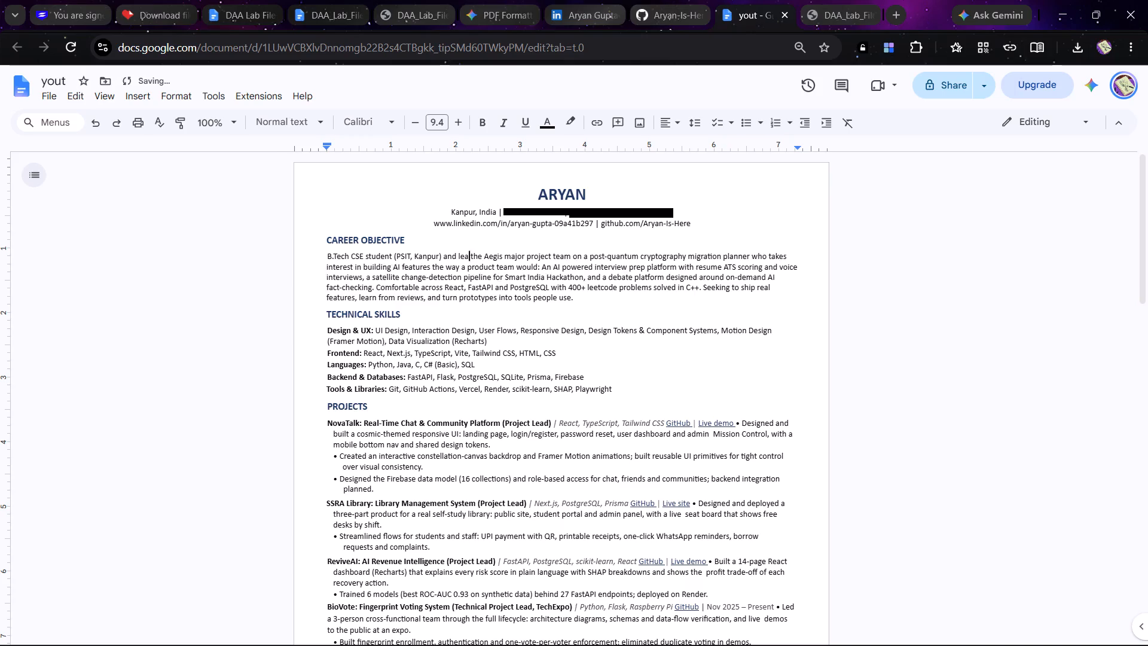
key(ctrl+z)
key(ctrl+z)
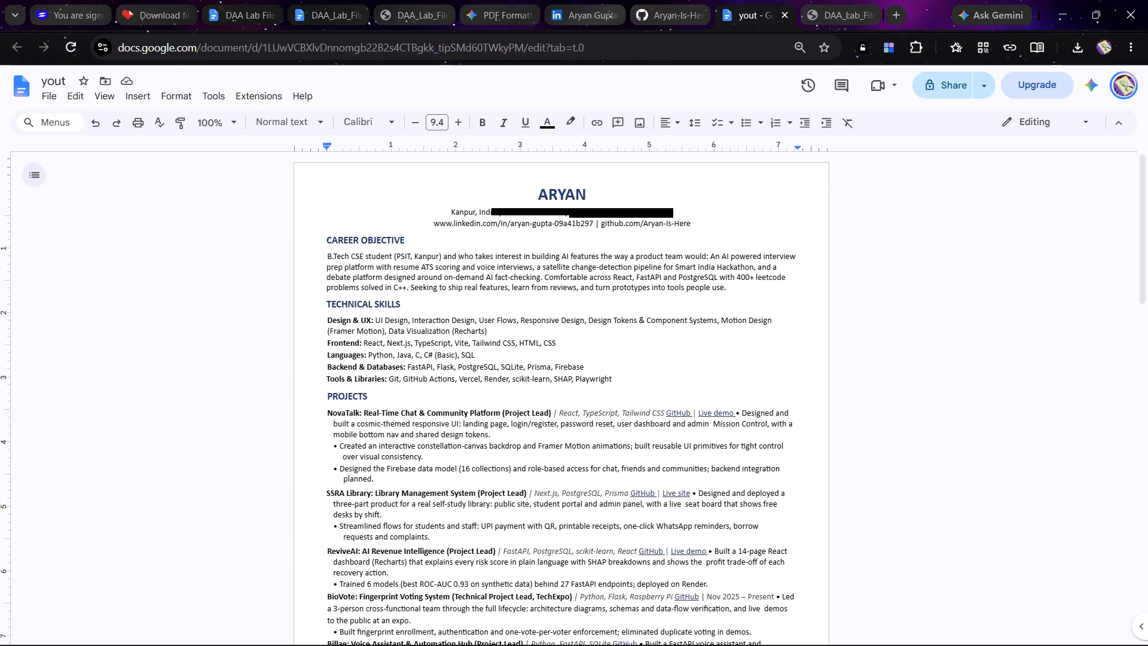
Move "Responsive Design" directly after "UI Design" in the Design & UX skills and tidy the comma separators around it.
drag(520, 319, 587, 316)
key(ctrl+x)
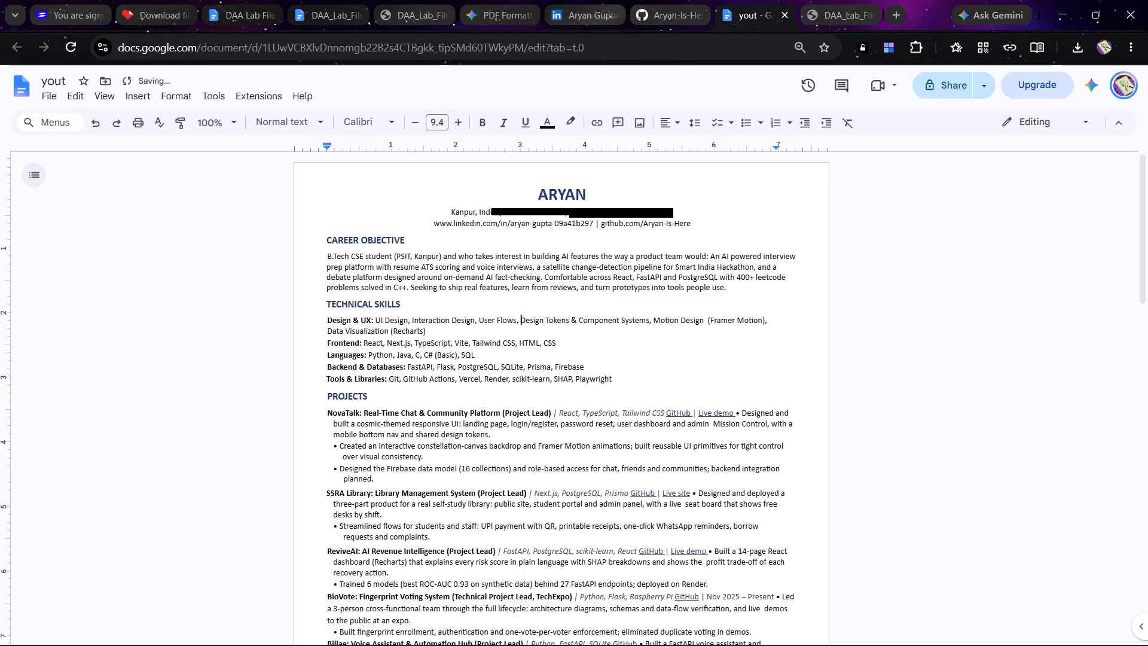
click(411, 318)
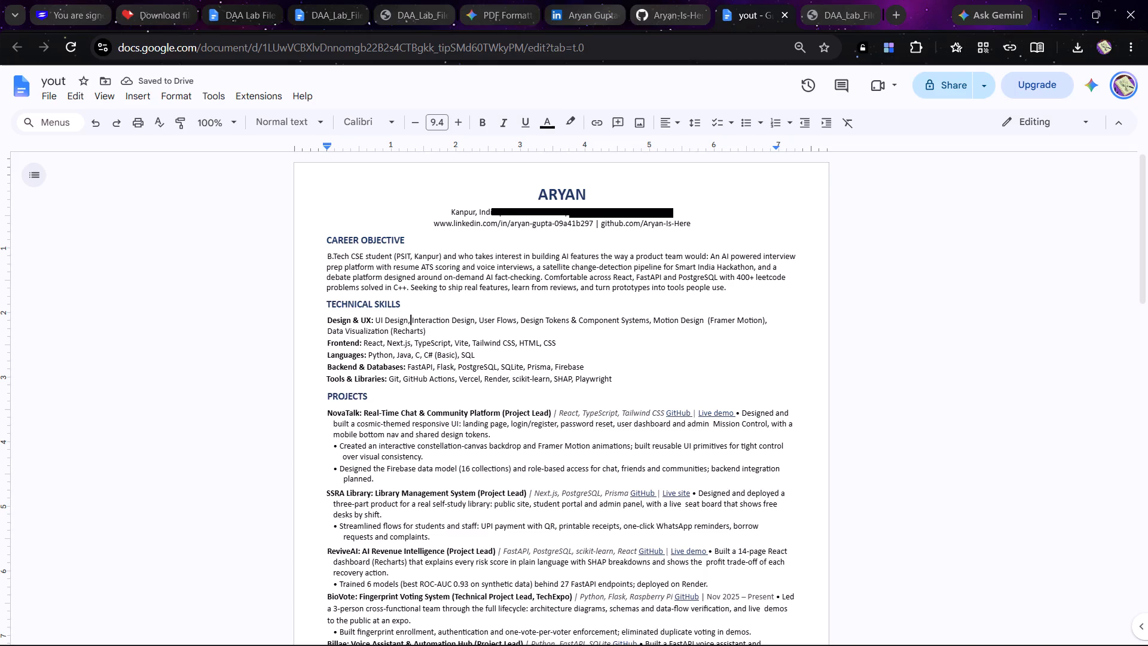
click(408, 321)
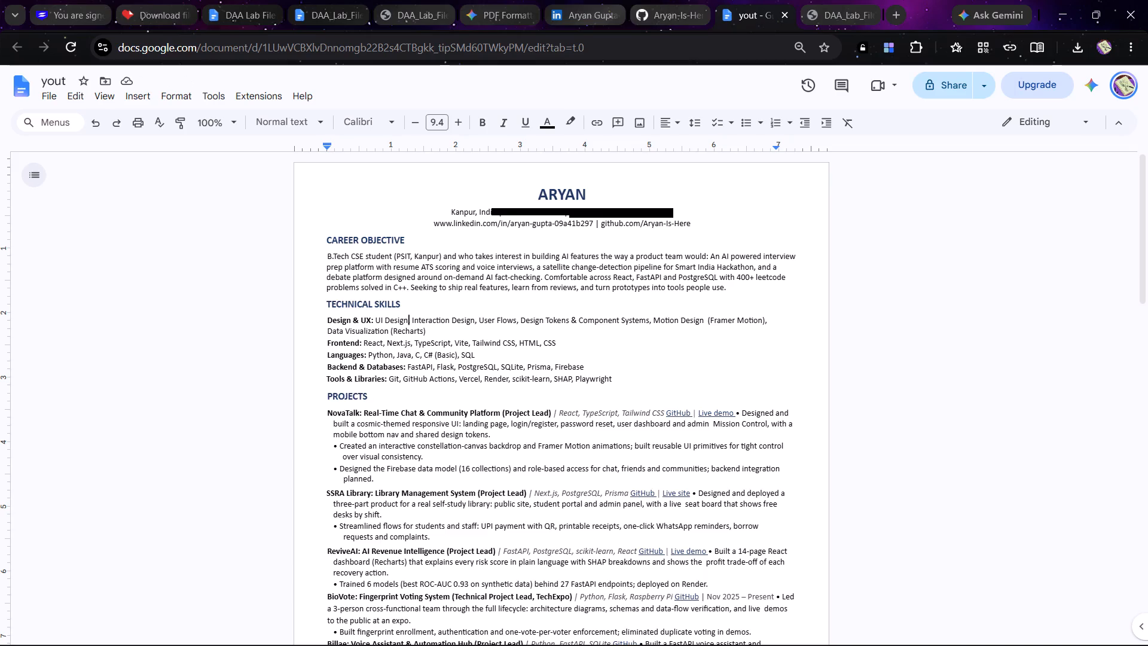
key(ctrl+v)
click(408, 320)
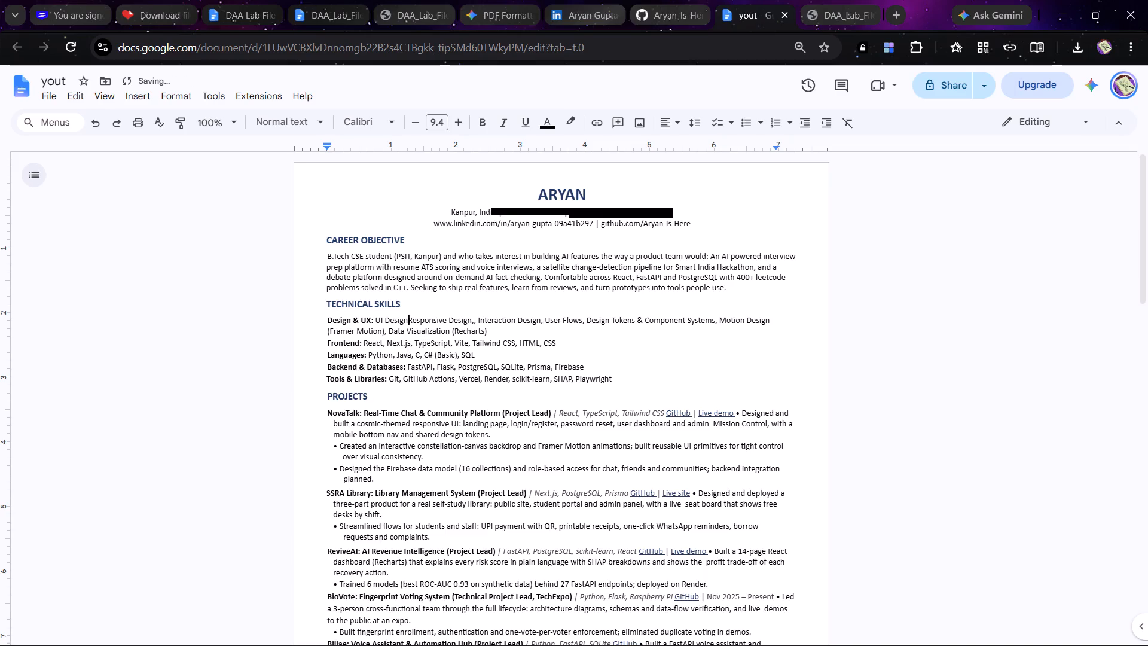
text(,)
key(space)
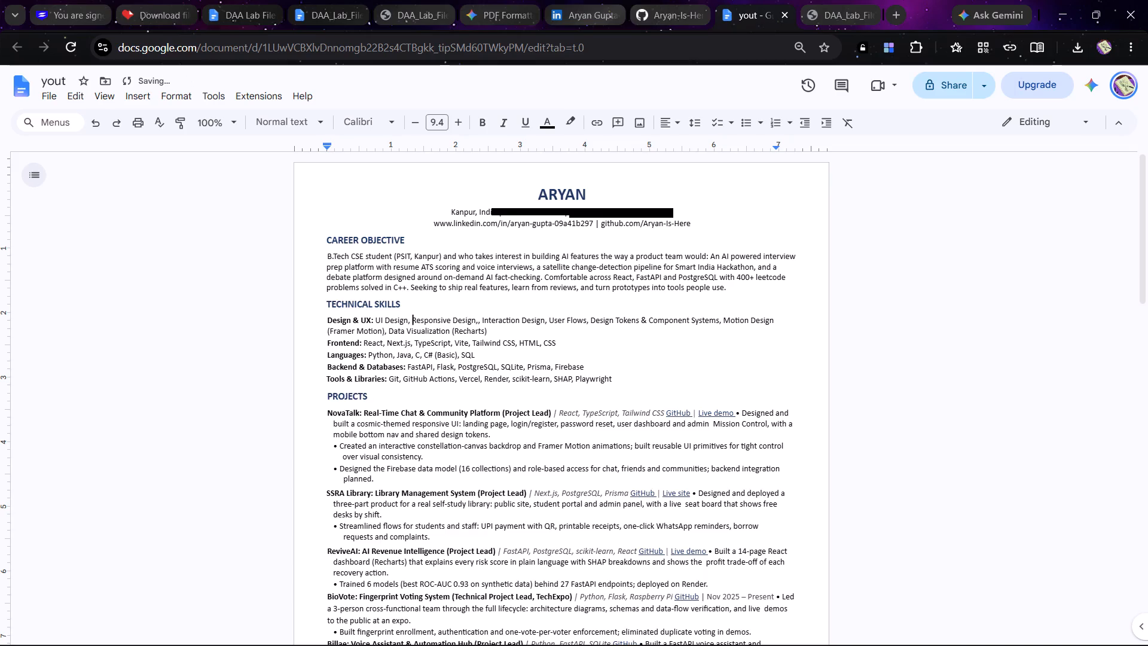
click(475, 321)
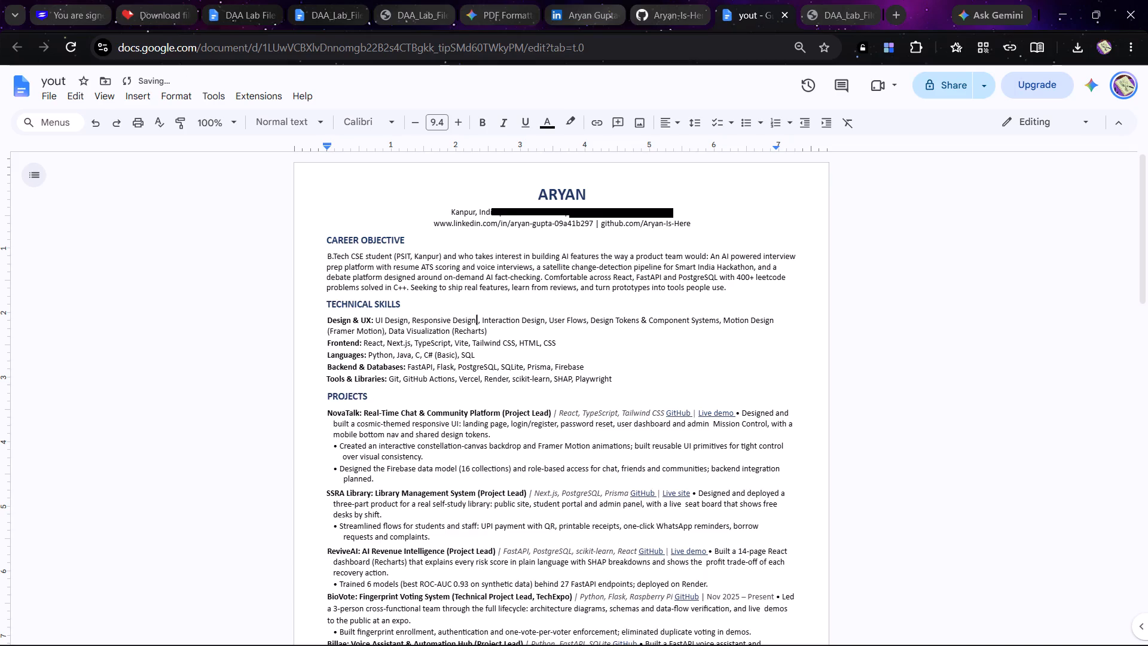
click(478, 320)
key(BackSpace)
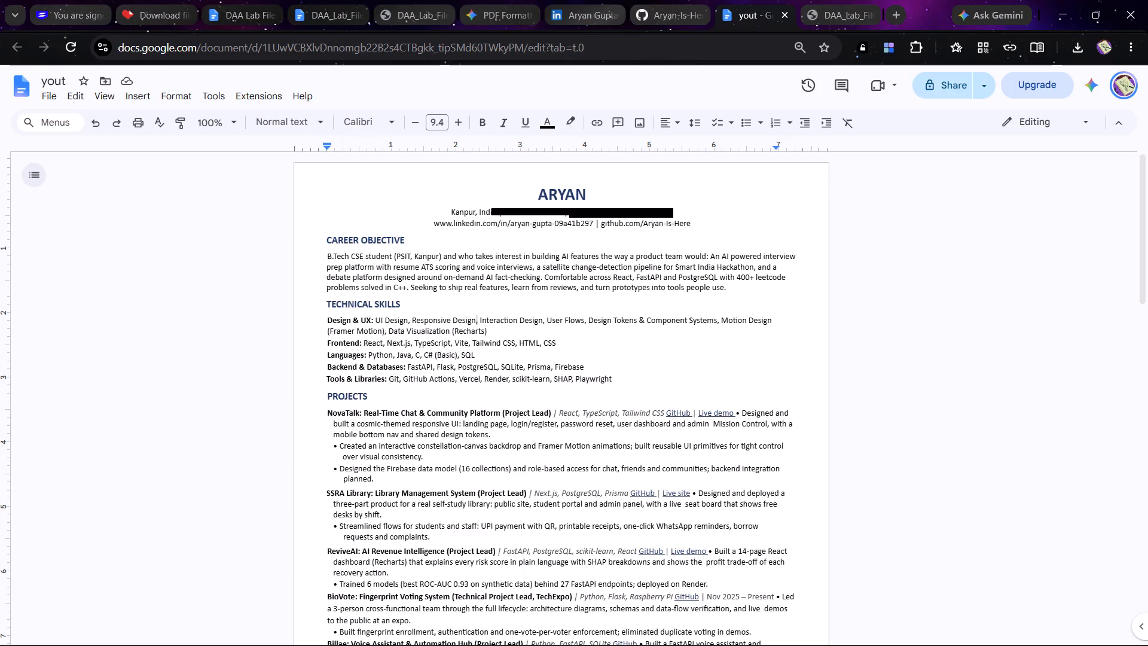
Reduce "Motion Design (Framer Motion)" in the Design & UX skills to "Framer Motion", without parentheses.
click(384, 329)
key(Right)
key(BackSpace)
click(331, 332)
key(BackSpace)
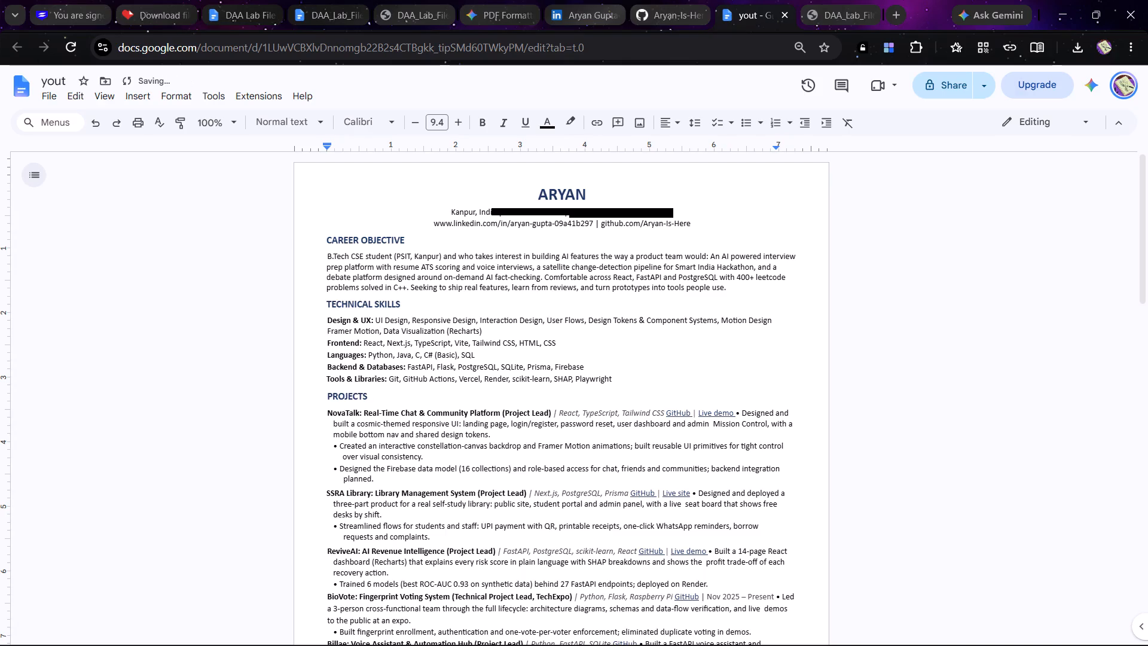
key(BackSpace)
key(BackSpace)
key(BackSpace)
key(BackSpace)
key(BackSpace)
key(BackSpace)
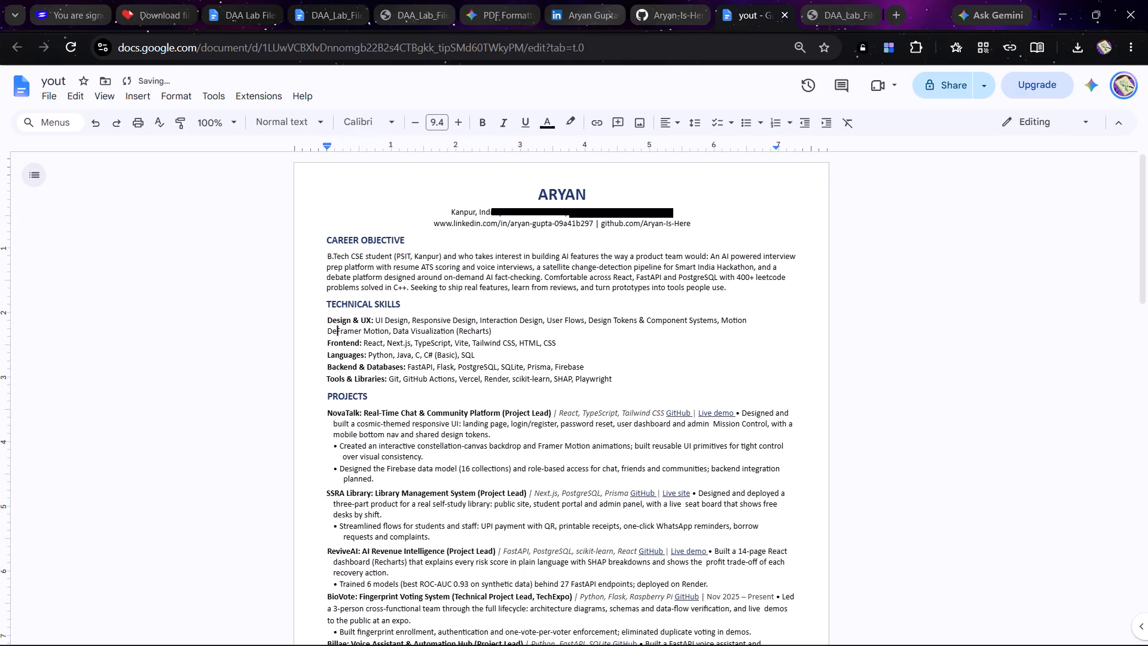
key(BackSpace)
key(BackSpace)
key(BackSpace)
key(BackSpace)
key(BackSpace)
key(BackSpace)
key(BackSpace)
key(BackSpace)
key(BackSpace)
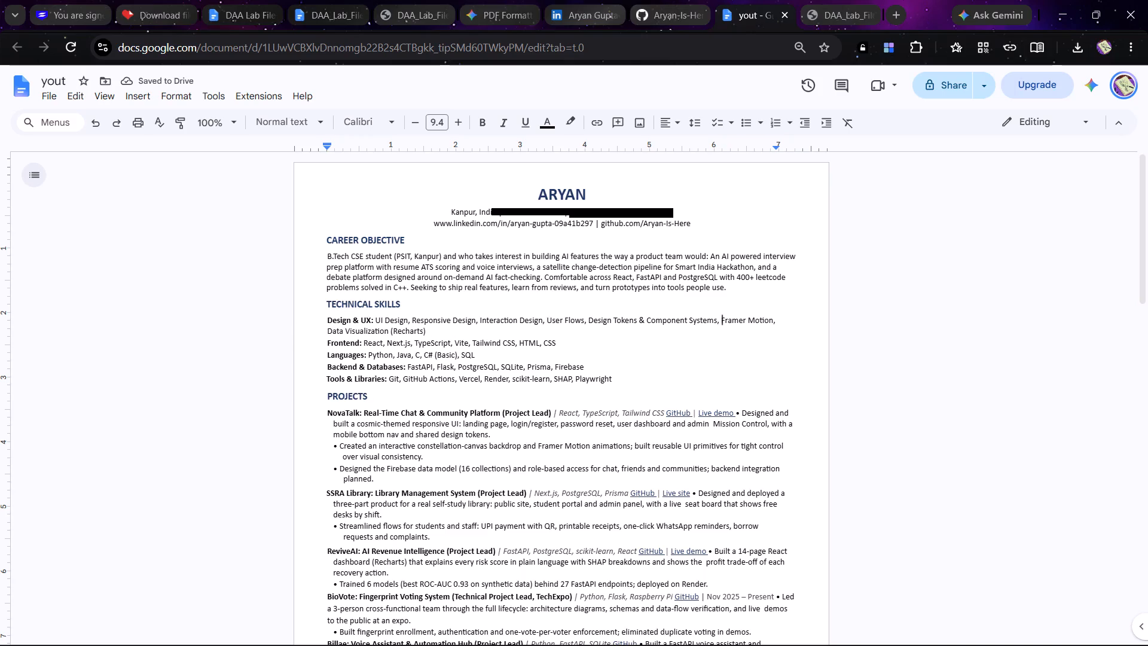
Cut the whole Frontend skills line from below the Design & UX line in Technical Skills.
drag(327, 342, 572, 343)
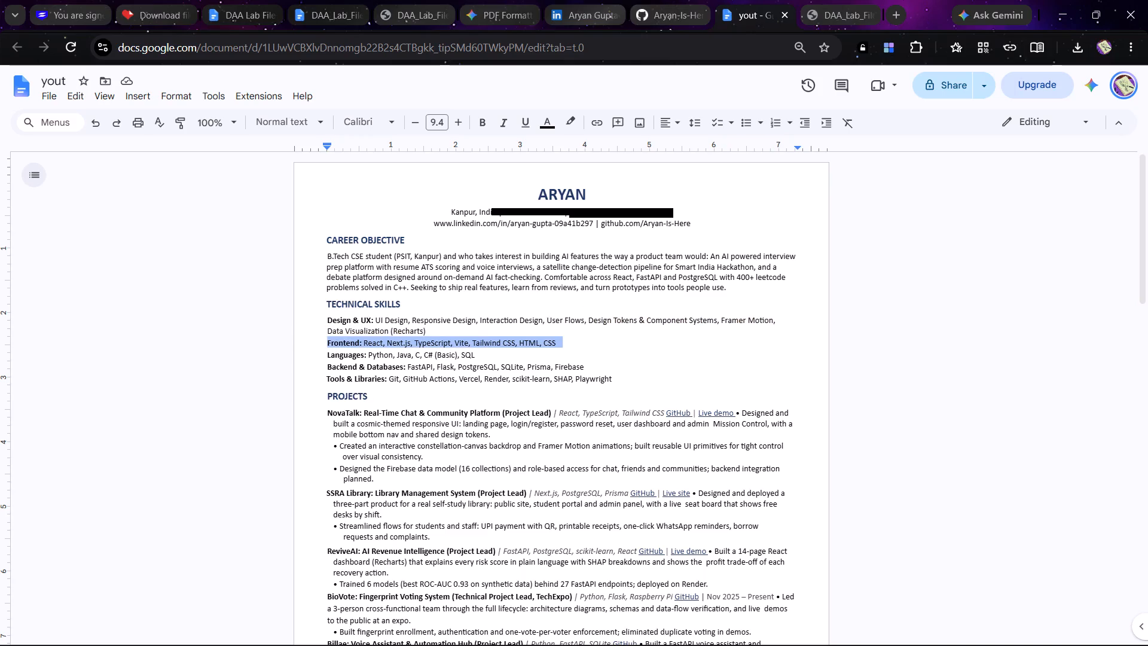
drag(572, 343, 560, 342)
key(ctrl+x)
key(BackSpace)
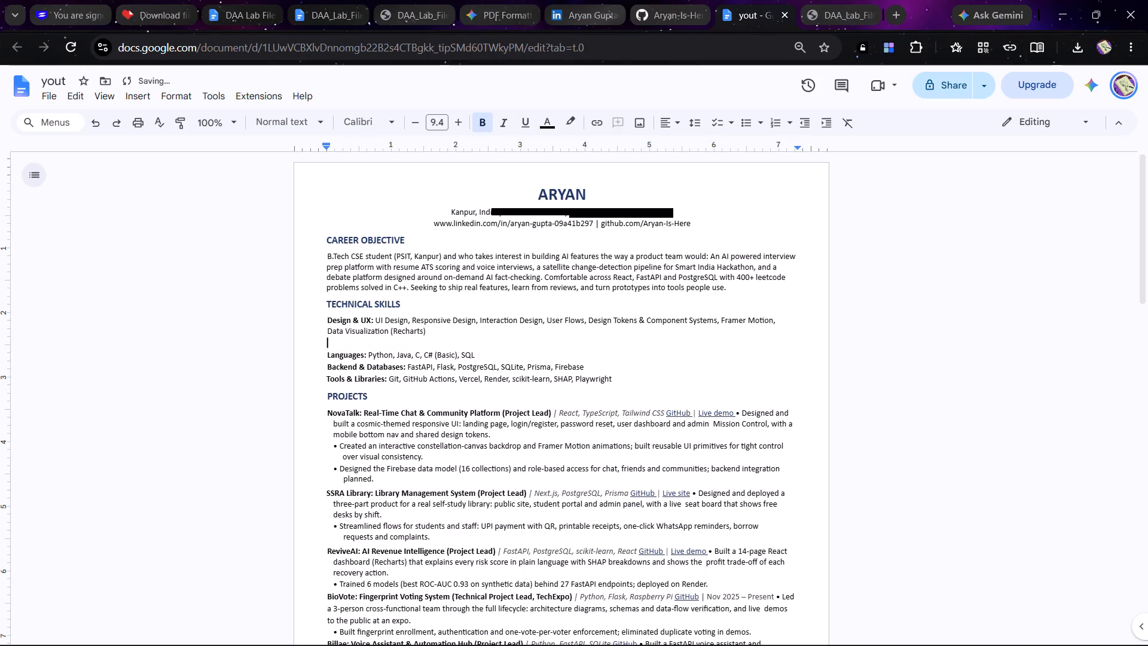
key(BackSpace)
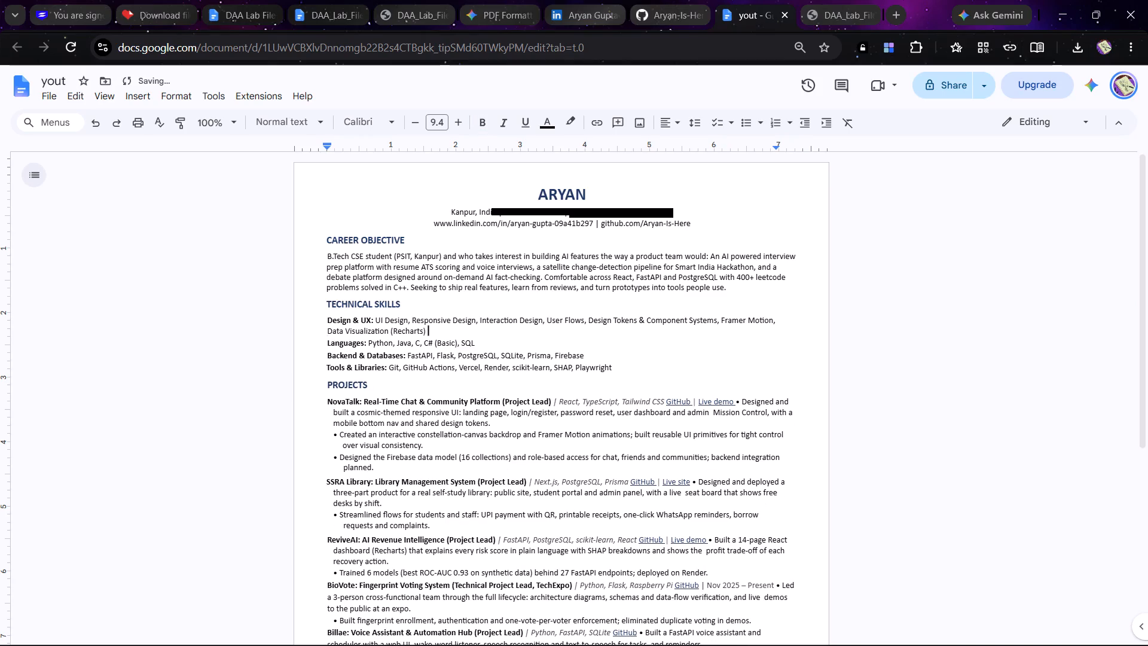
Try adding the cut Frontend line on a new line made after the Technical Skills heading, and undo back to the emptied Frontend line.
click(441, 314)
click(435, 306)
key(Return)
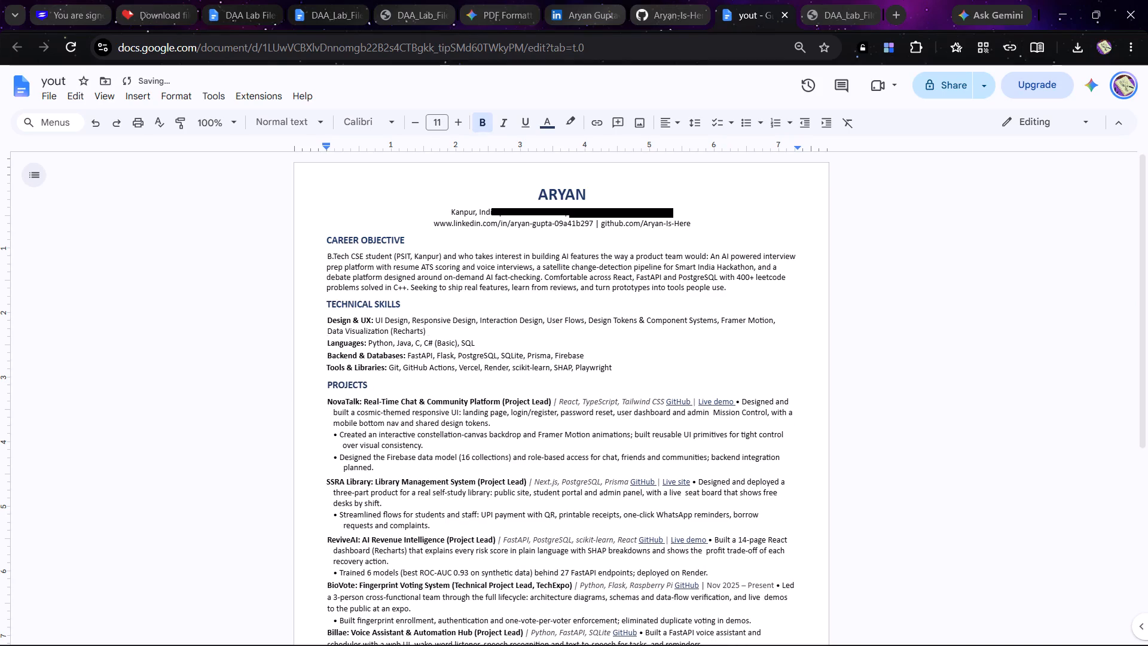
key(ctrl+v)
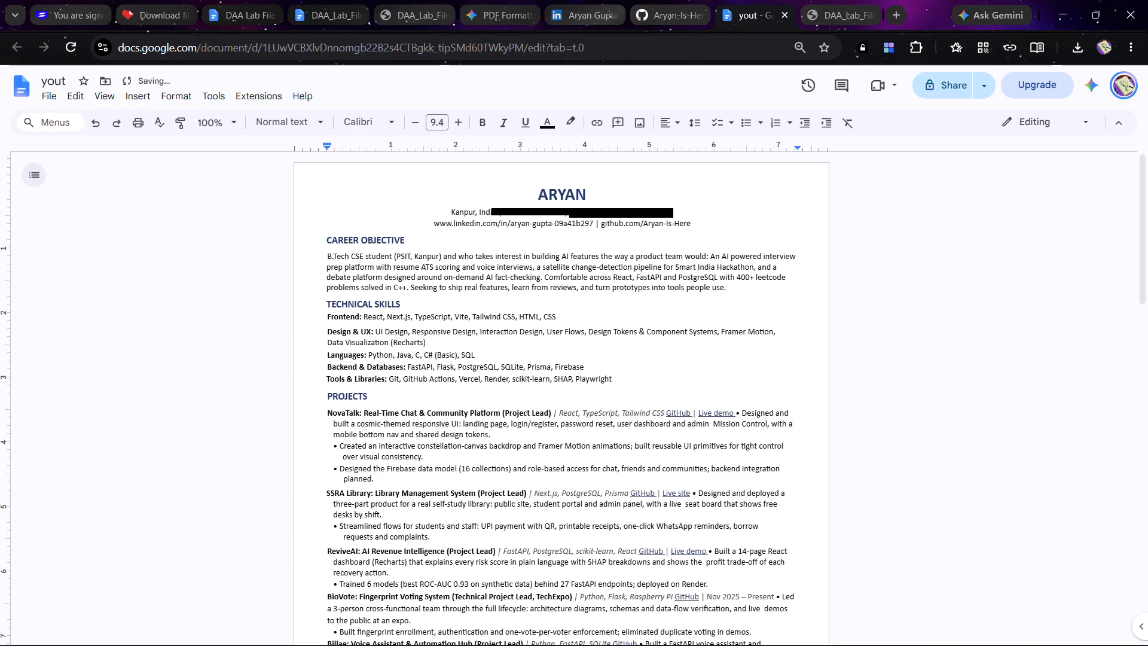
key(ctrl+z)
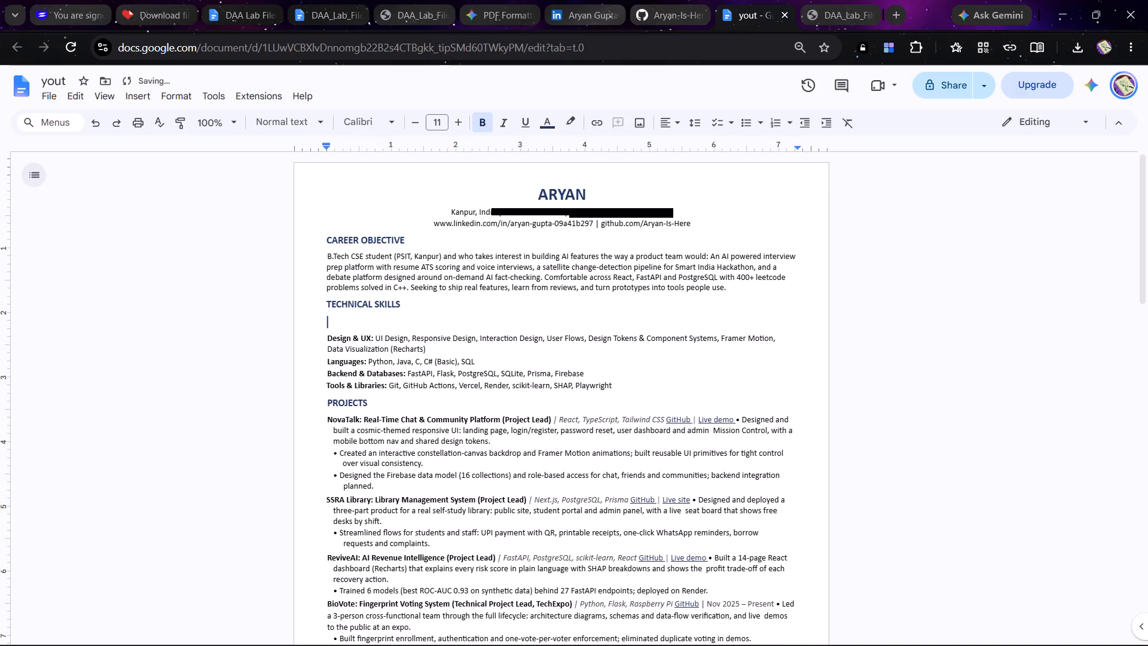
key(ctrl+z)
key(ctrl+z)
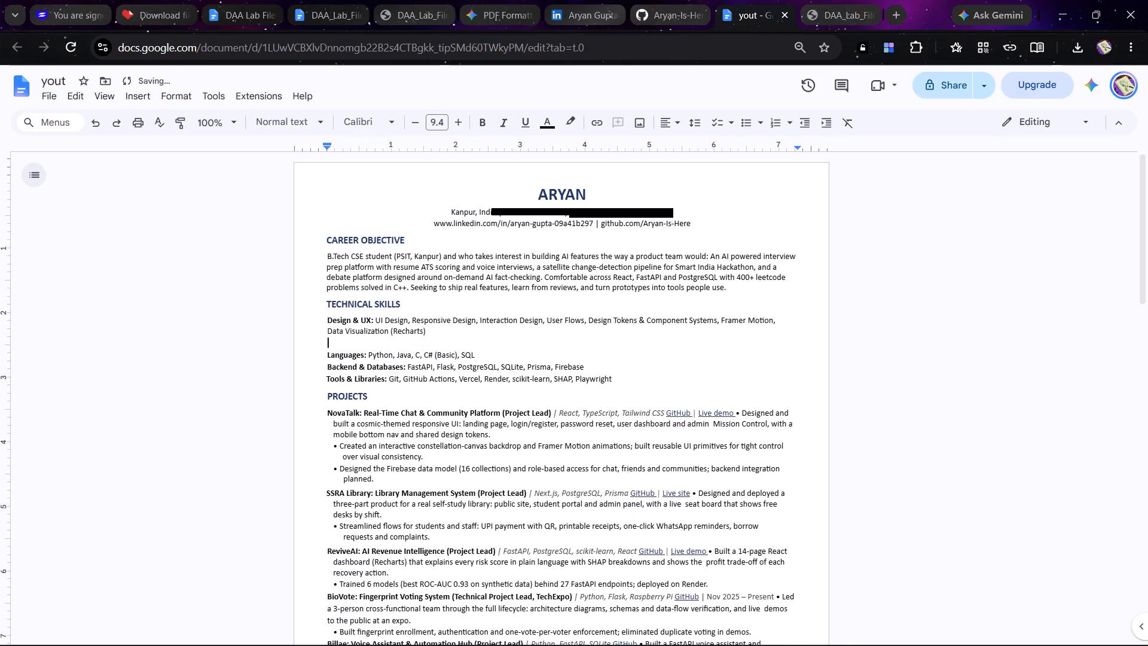
Insert the cut Frontend line on a new line above Design & UX, starting from the beginning of the Design & UX line.
click(326, 318)
key(Return)
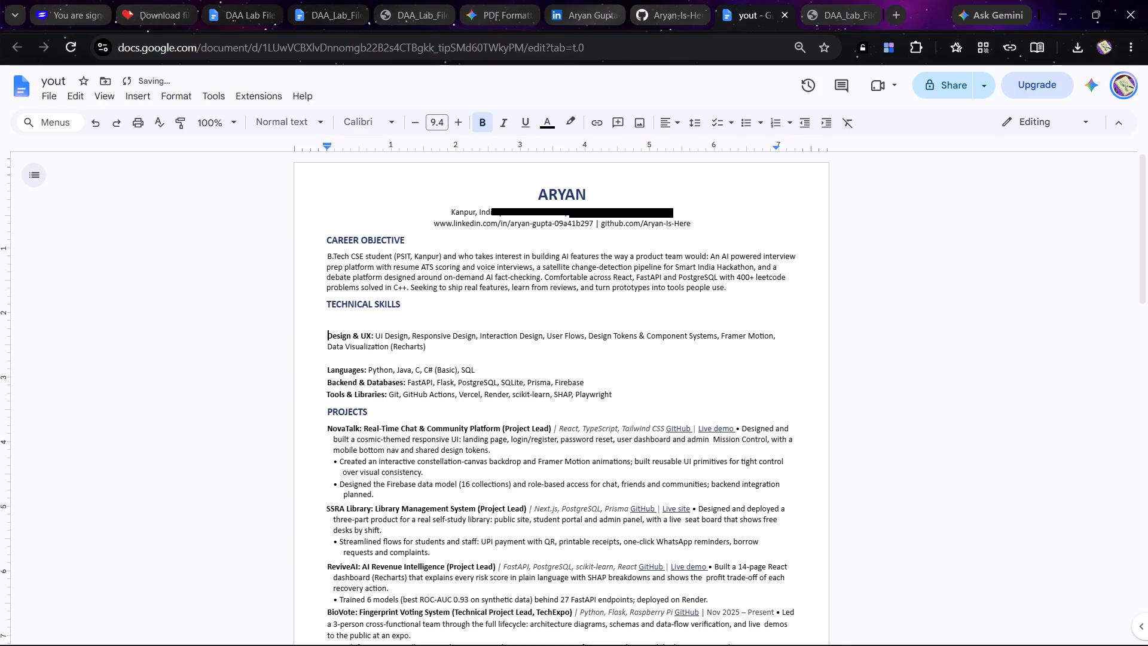
key(Up)
key(ctrl+v)
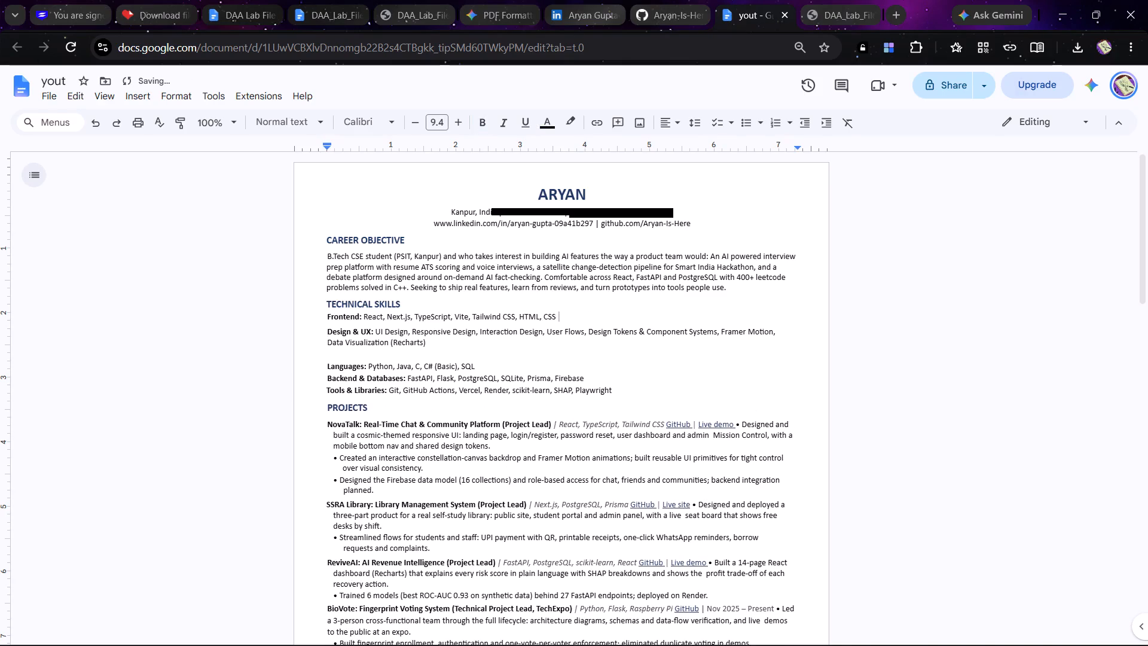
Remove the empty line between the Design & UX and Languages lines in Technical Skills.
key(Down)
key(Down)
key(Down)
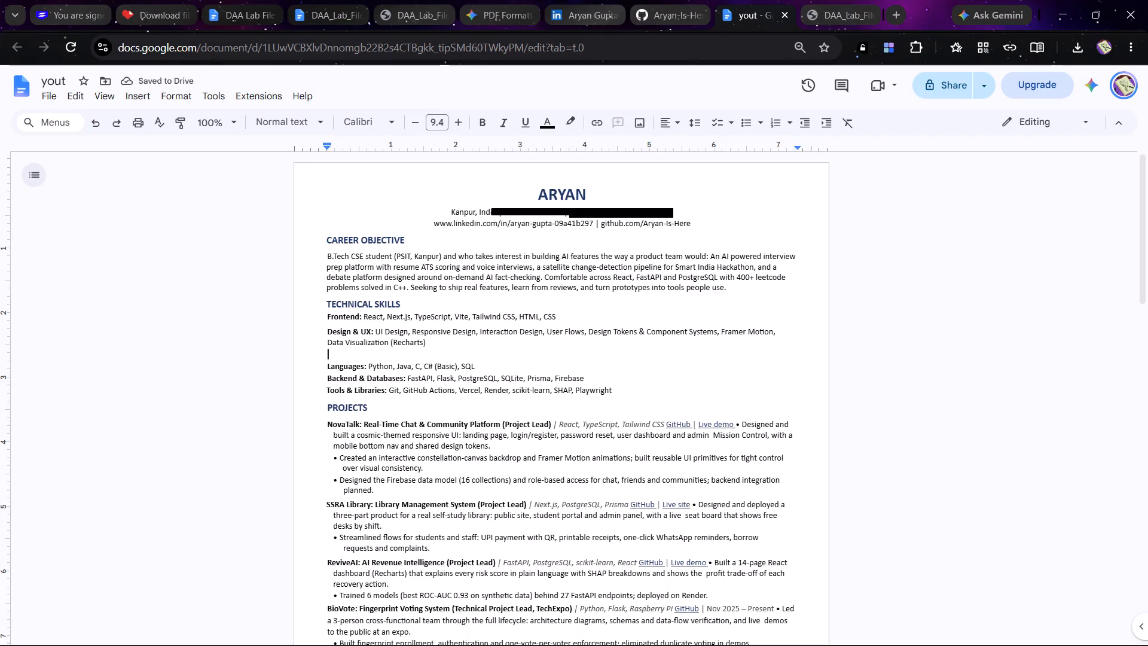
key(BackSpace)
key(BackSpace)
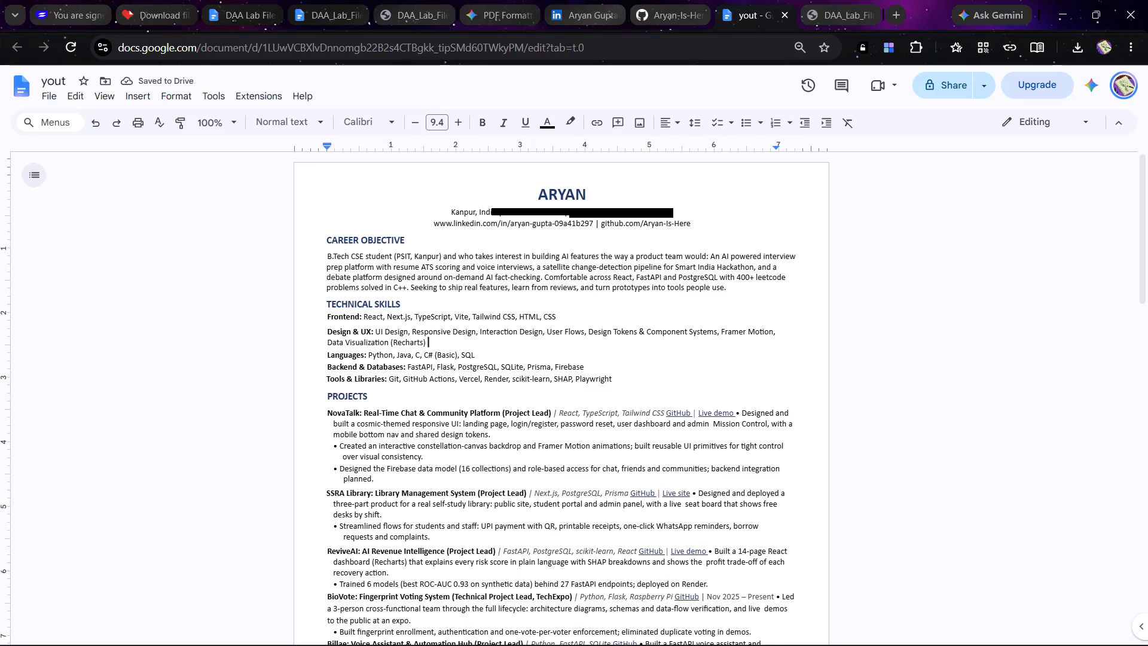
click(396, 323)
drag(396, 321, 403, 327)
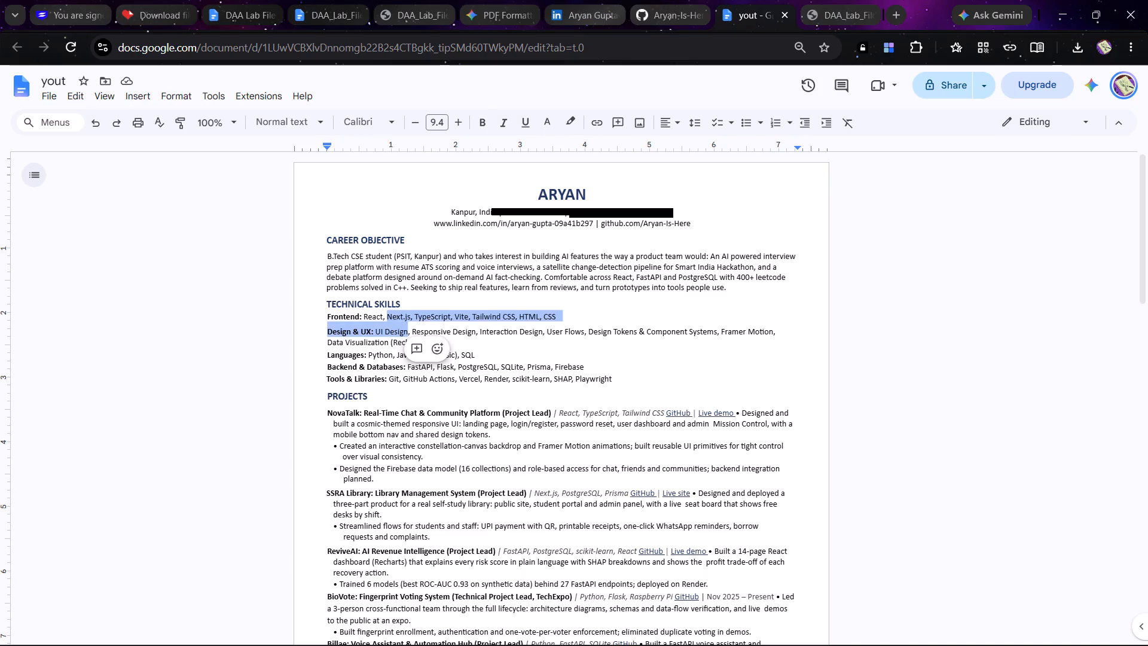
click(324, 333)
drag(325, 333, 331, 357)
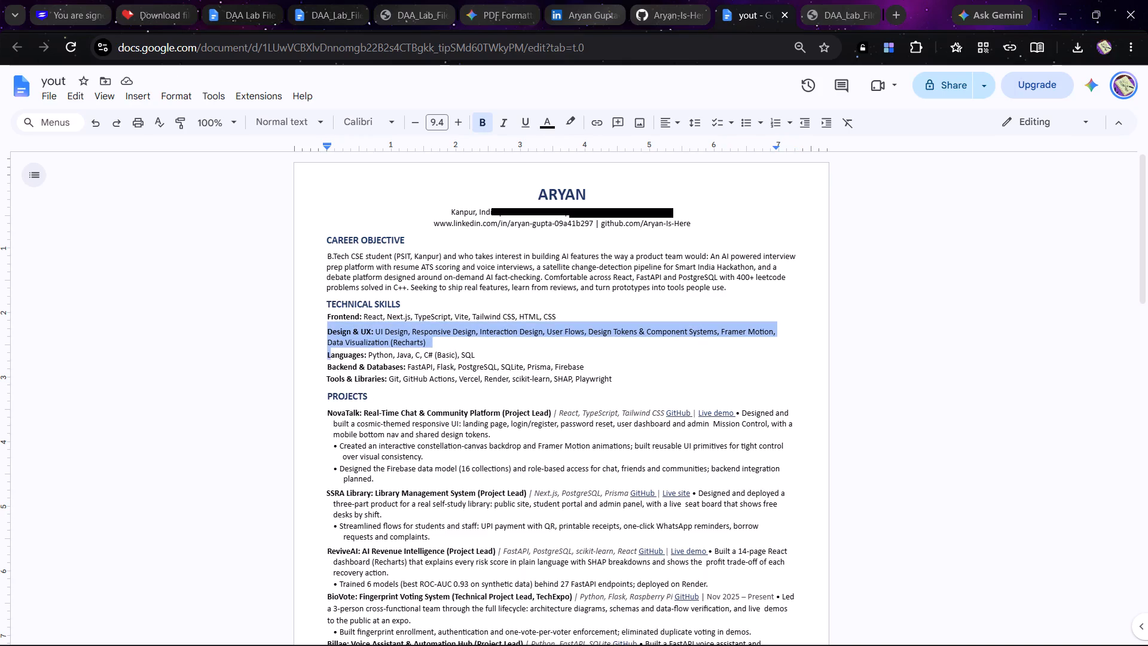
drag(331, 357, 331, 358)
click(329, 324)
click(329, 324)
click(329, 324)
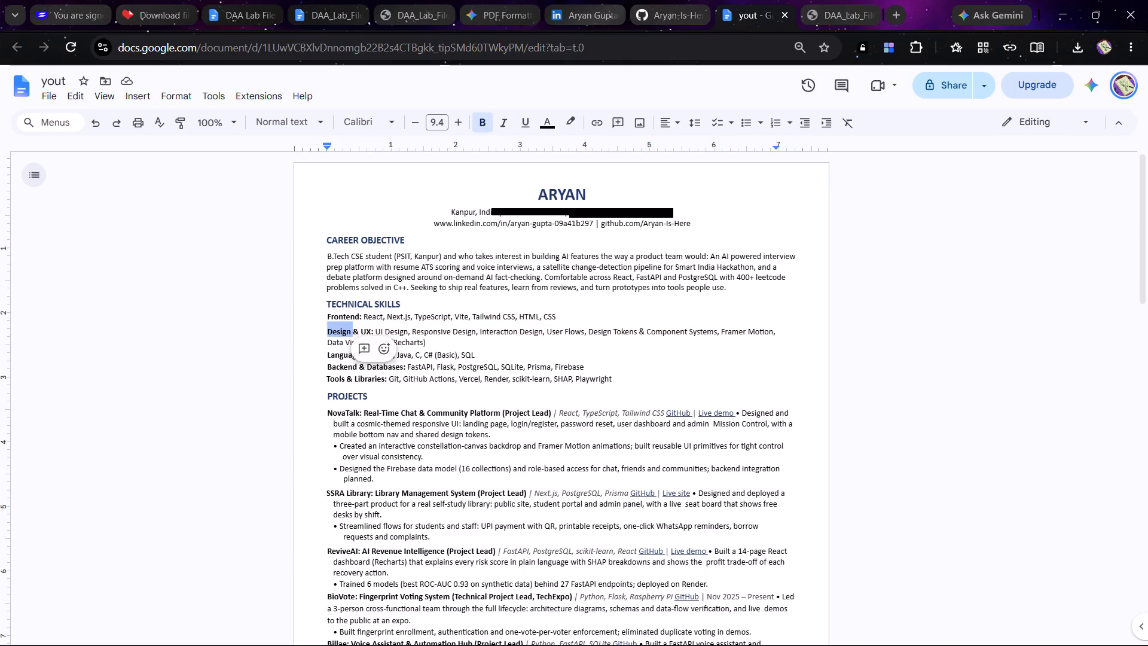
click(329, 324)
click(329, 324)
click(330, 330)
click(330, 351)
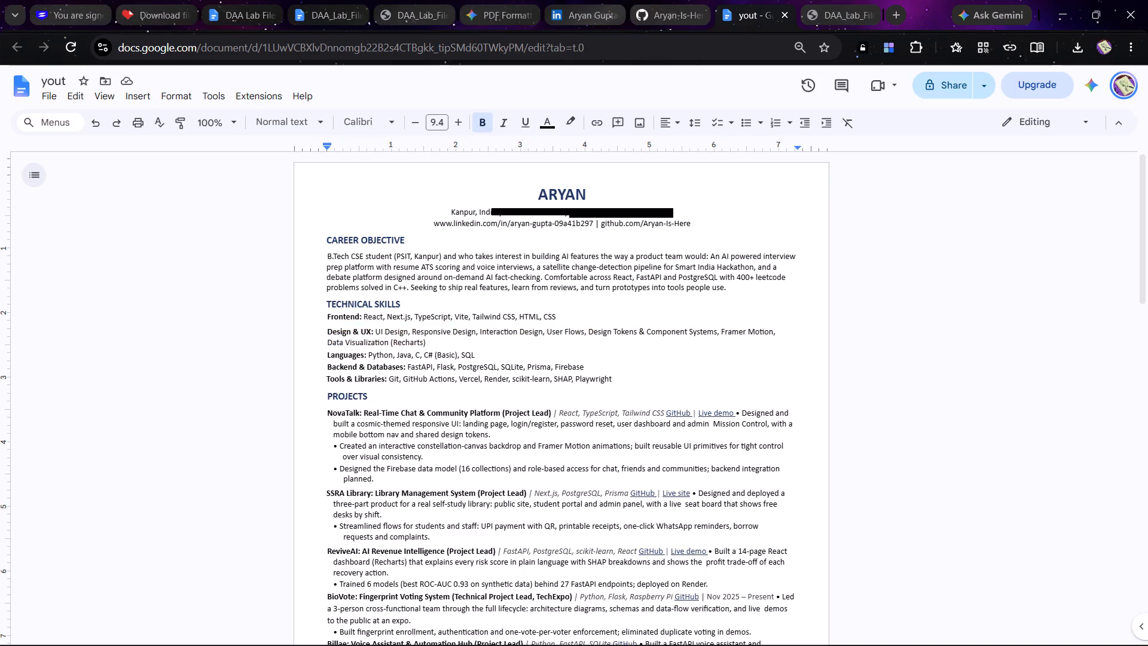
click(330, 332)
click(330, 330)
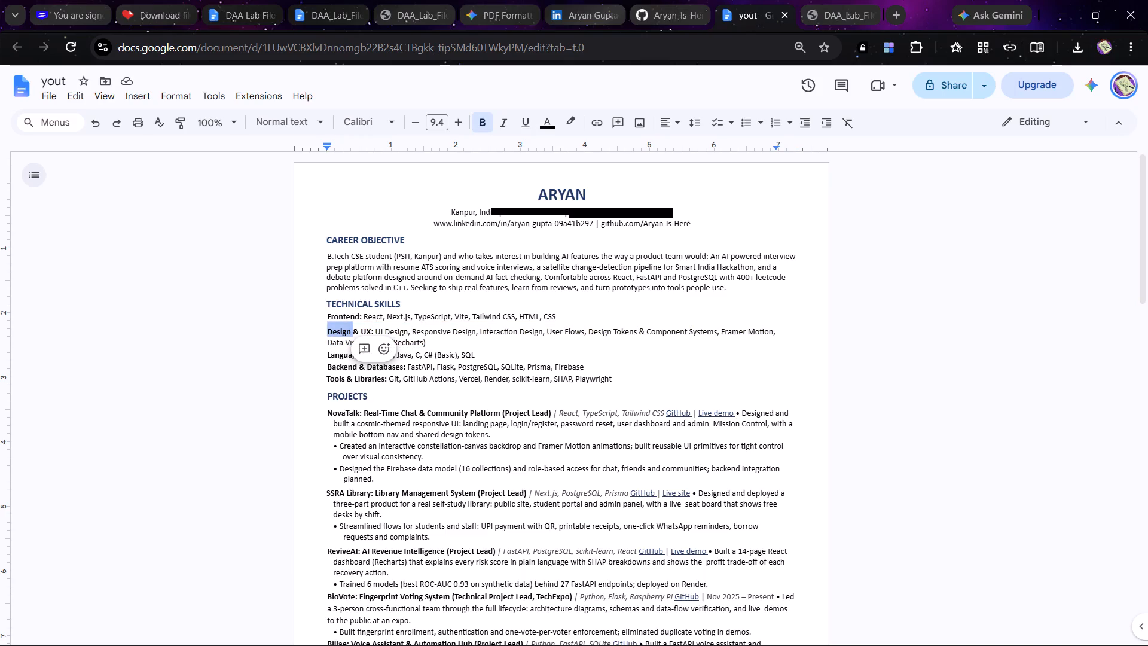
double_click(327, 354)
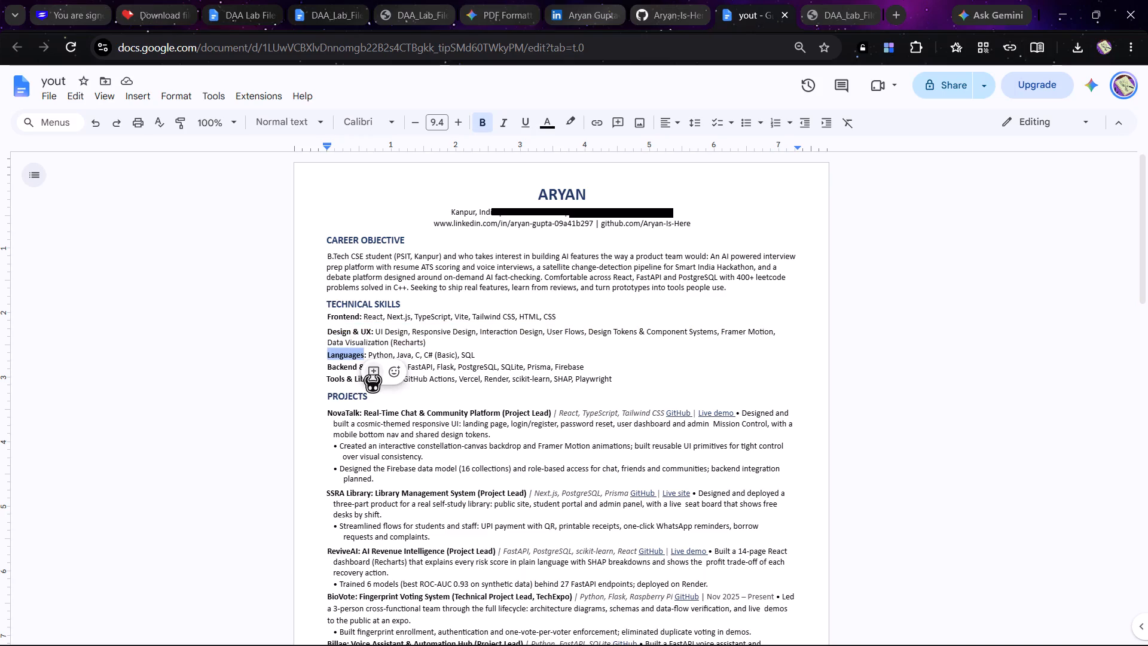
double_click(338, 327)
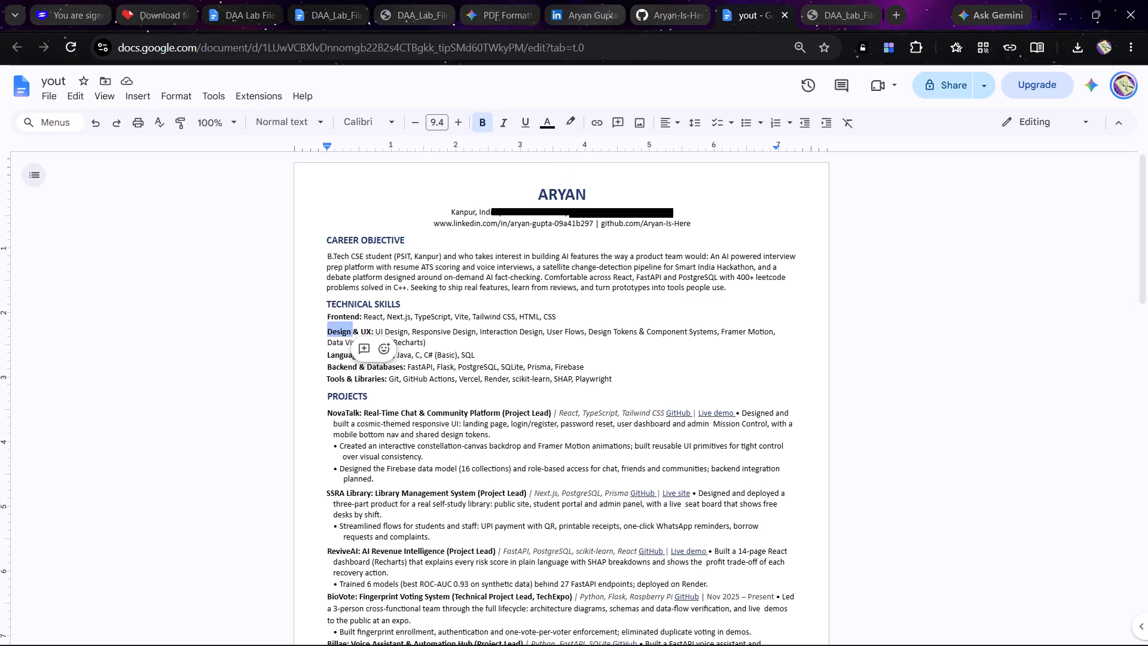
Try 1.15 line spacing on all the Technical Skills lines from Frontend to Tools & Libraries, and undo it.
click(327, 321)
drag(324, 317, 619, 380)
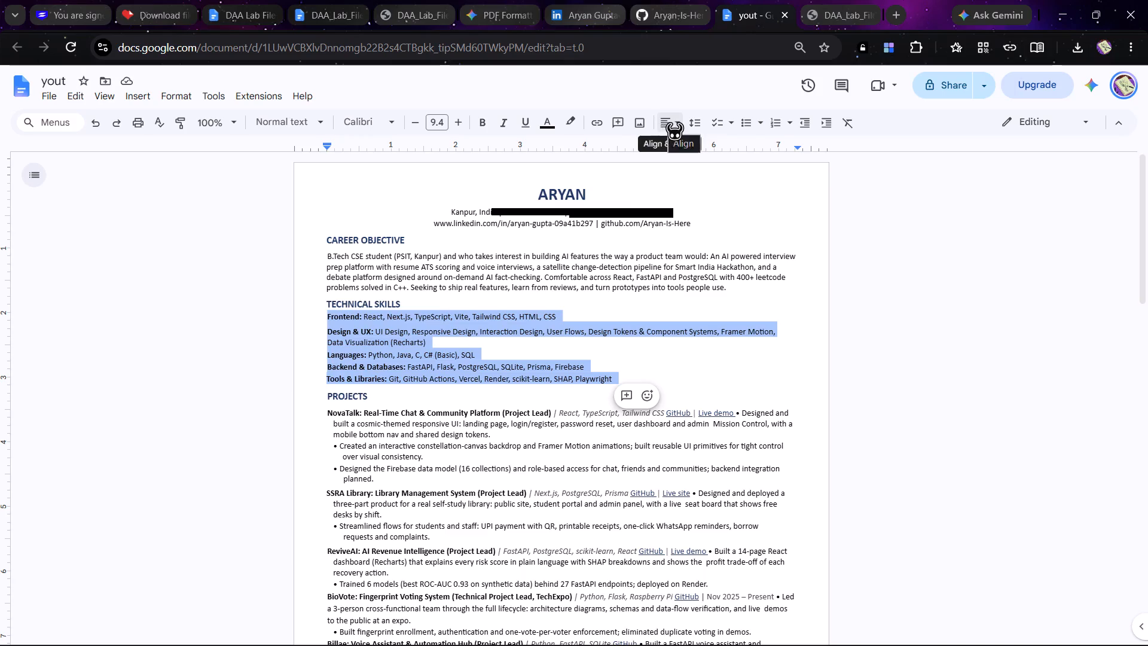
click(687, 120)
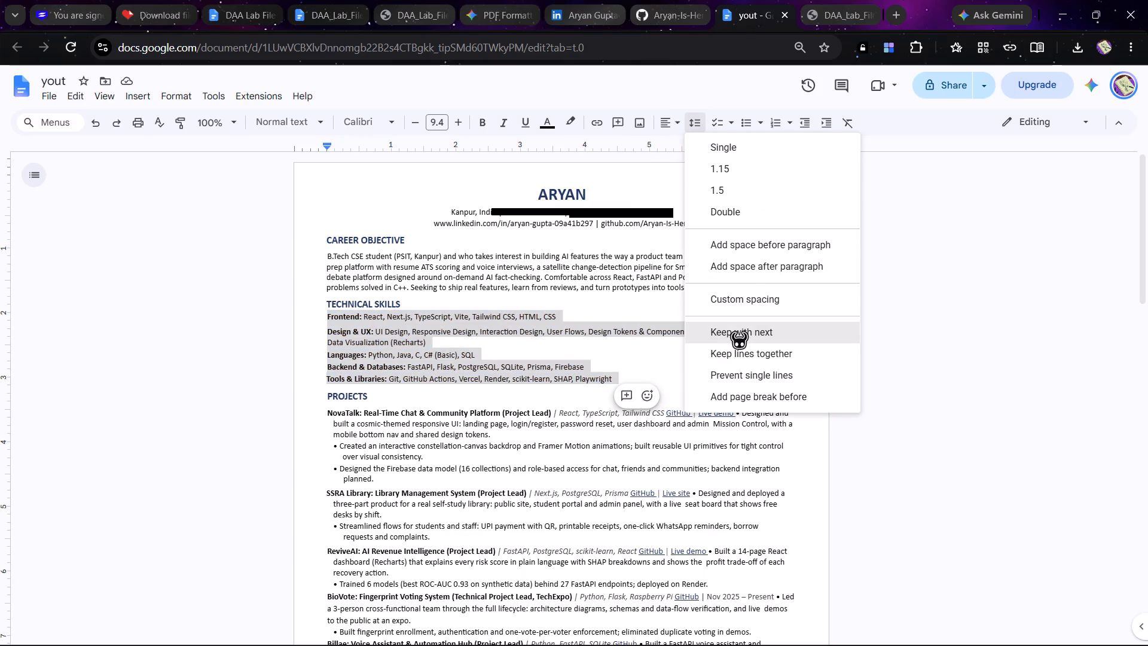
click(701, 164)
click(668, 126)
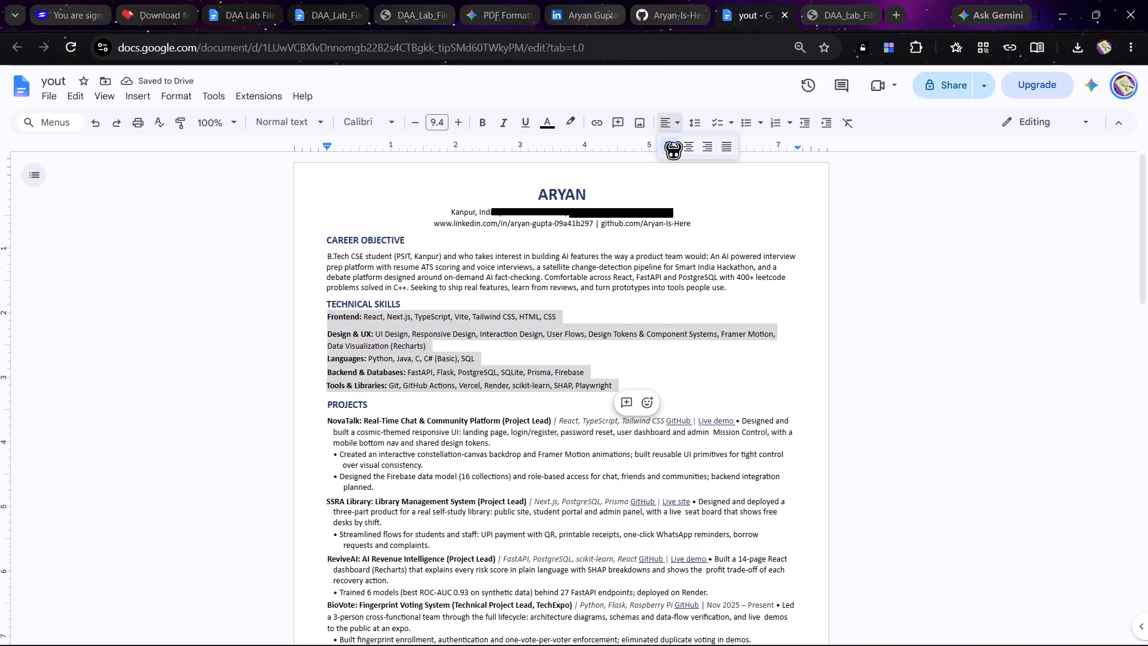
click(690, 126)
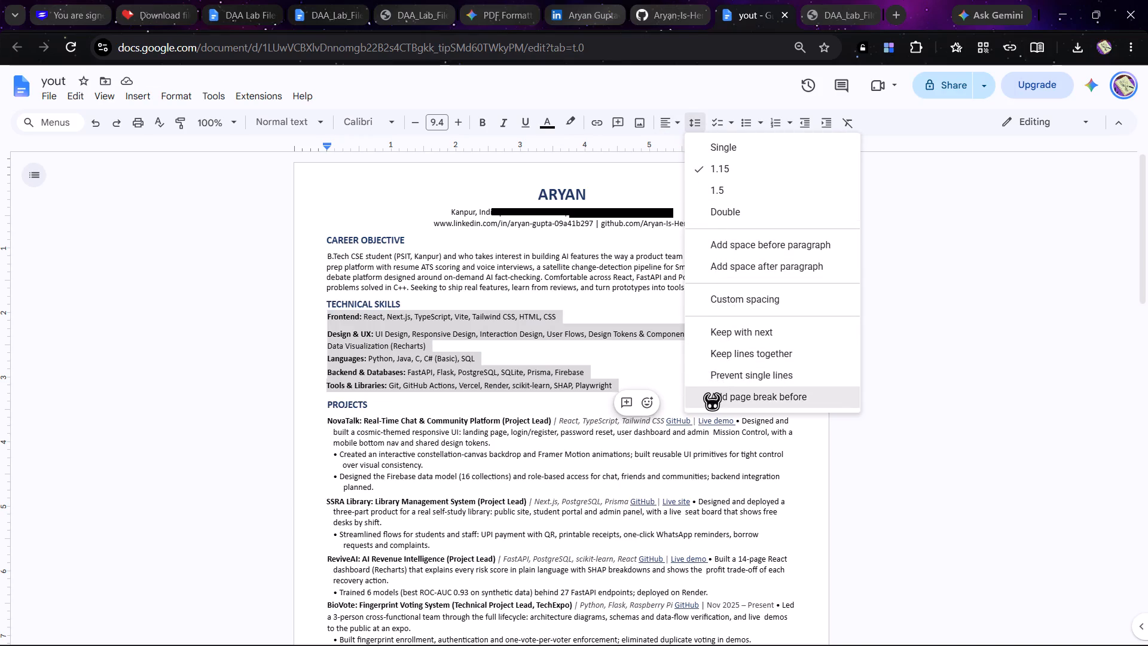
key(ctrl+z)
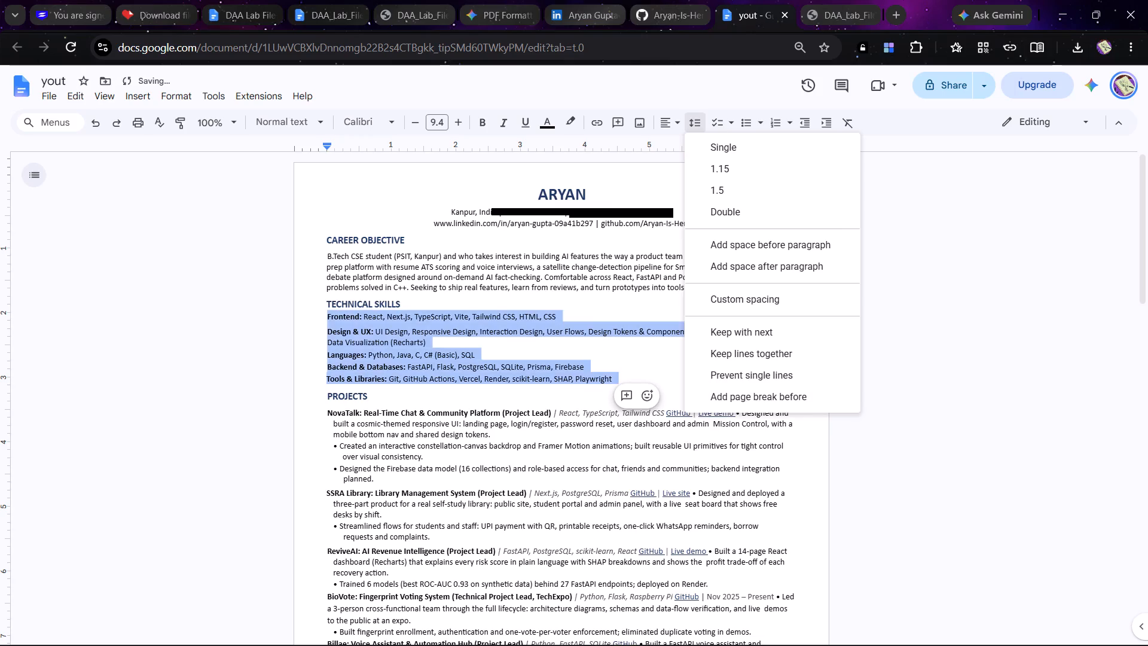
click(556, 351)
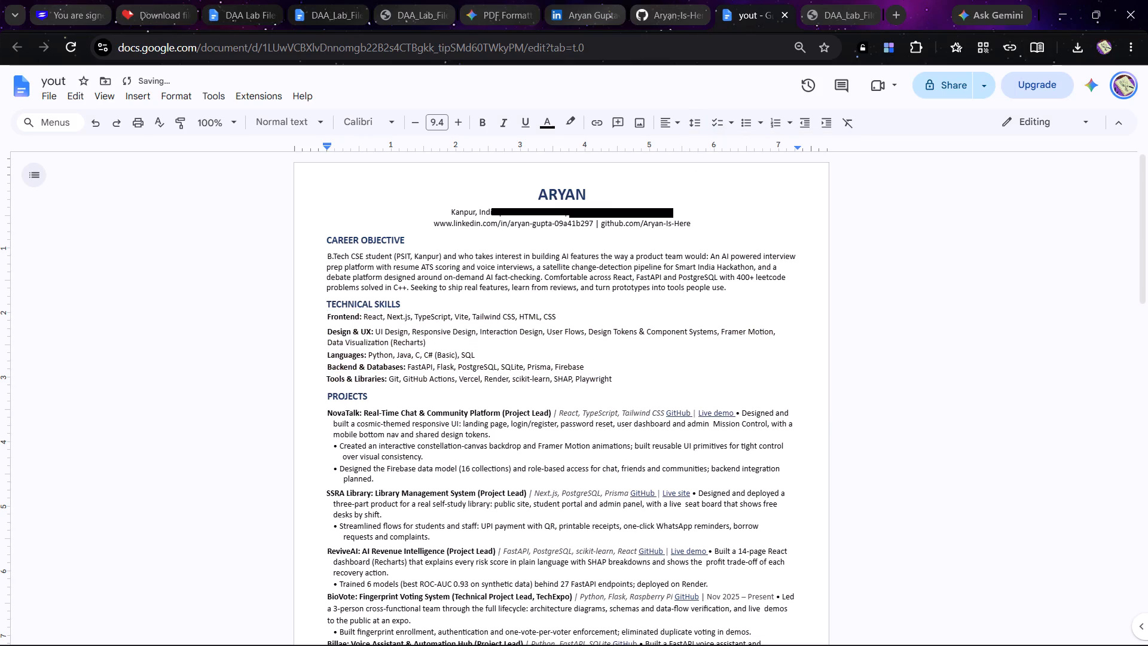
Undo the edits back to the Frontend line in its original place between Design & UX and Languages.
click(539, 306)
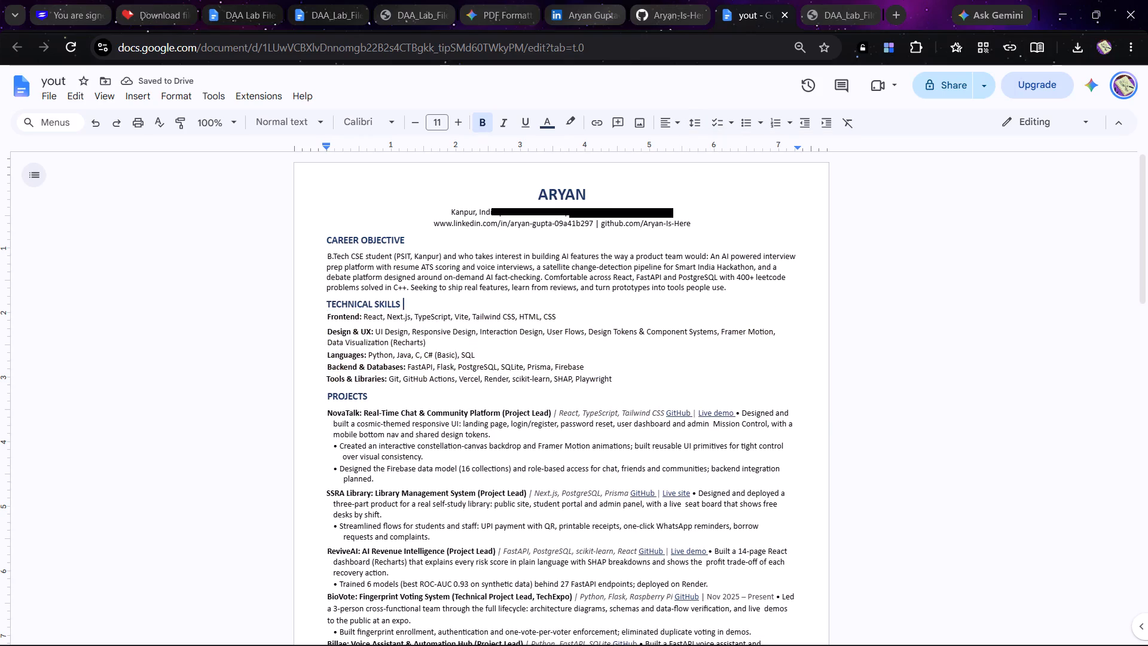
key(ctrl+z)
key(ctrl+z)
key(ctrl+z)
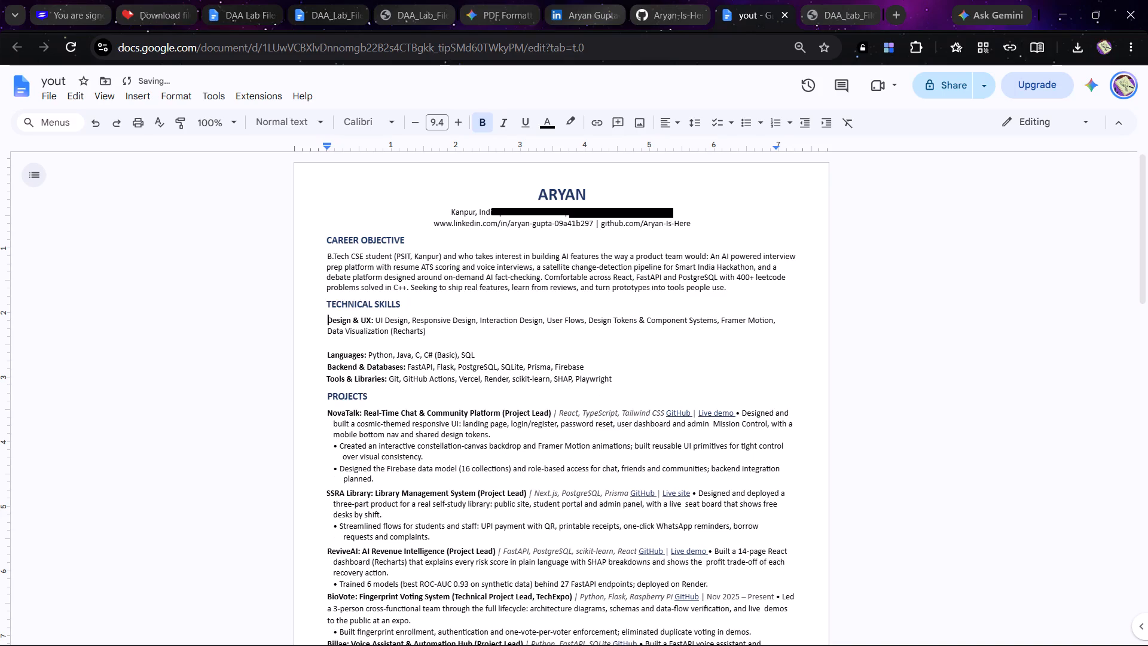
key(ctrl+z)
Move the whole Frontend line to directly below Backend & Databases in Technical Skills, leaving no blank line.
click(381, 372)
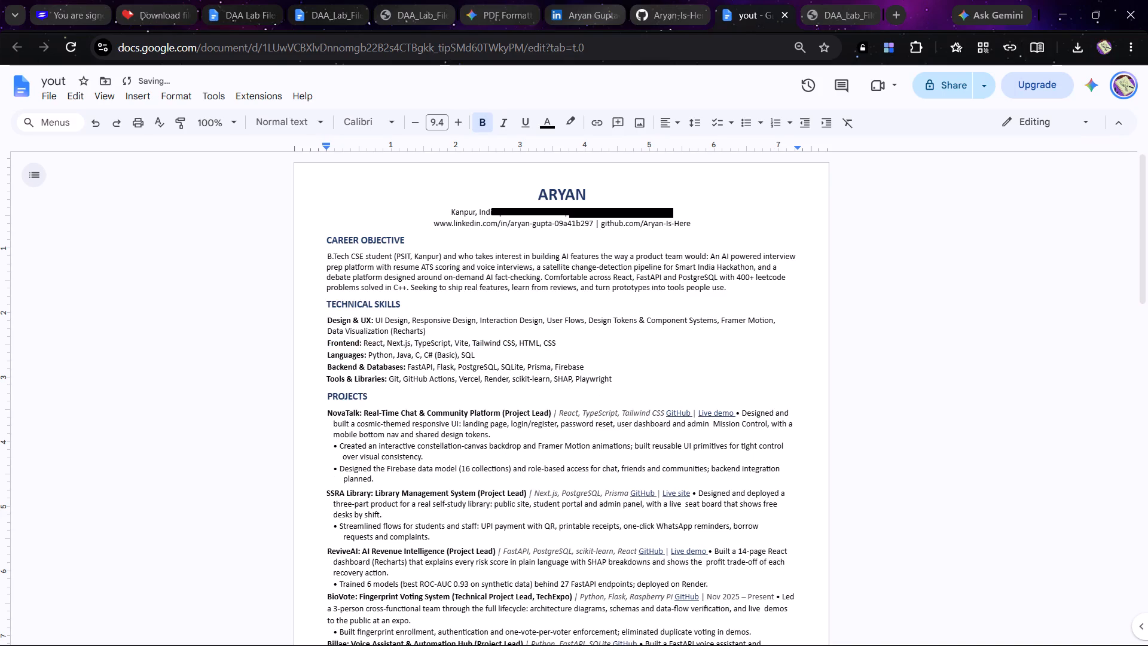
drag(326, 342, 569, 340)
key(ctrl+x)
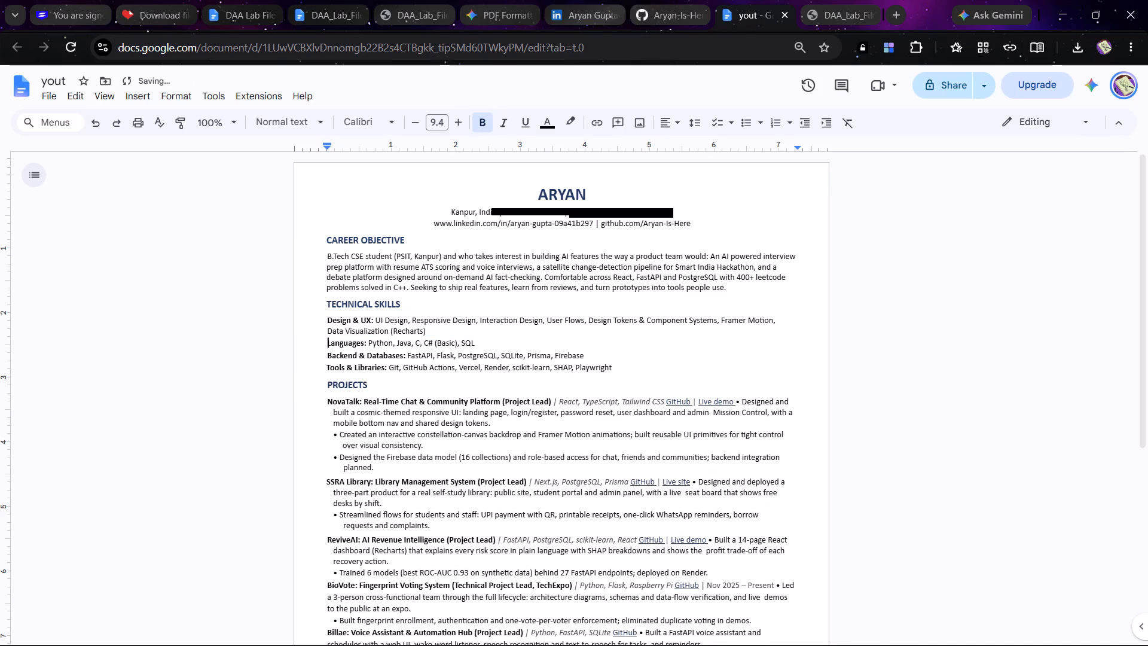
click(599, 355)
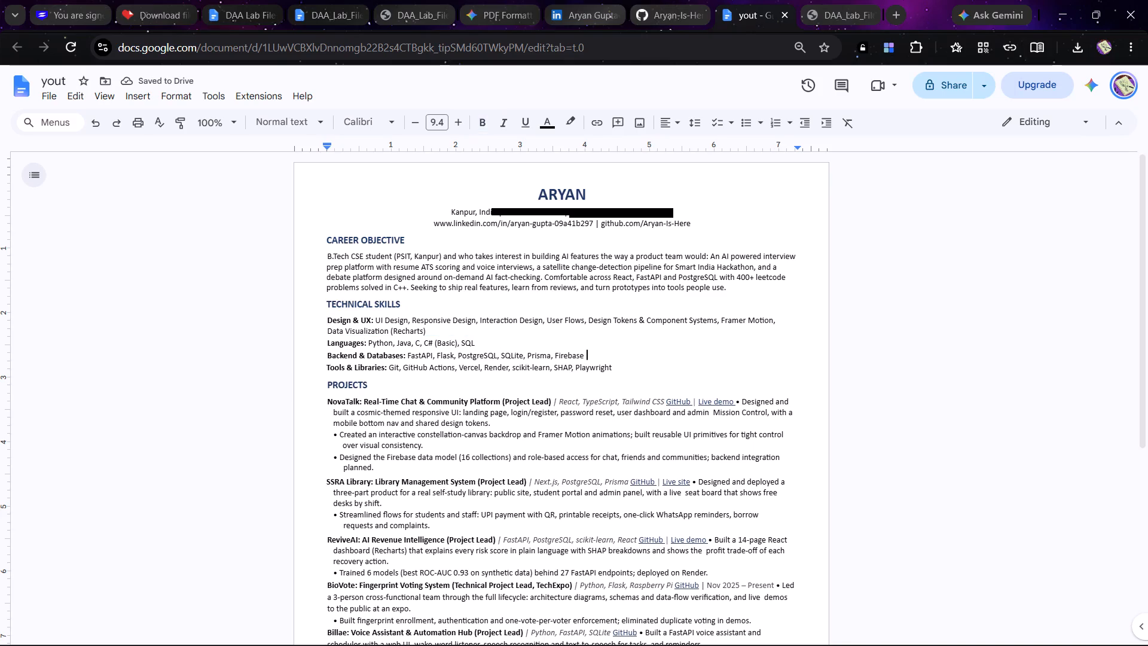
key(Return)
key(ctrl+v)
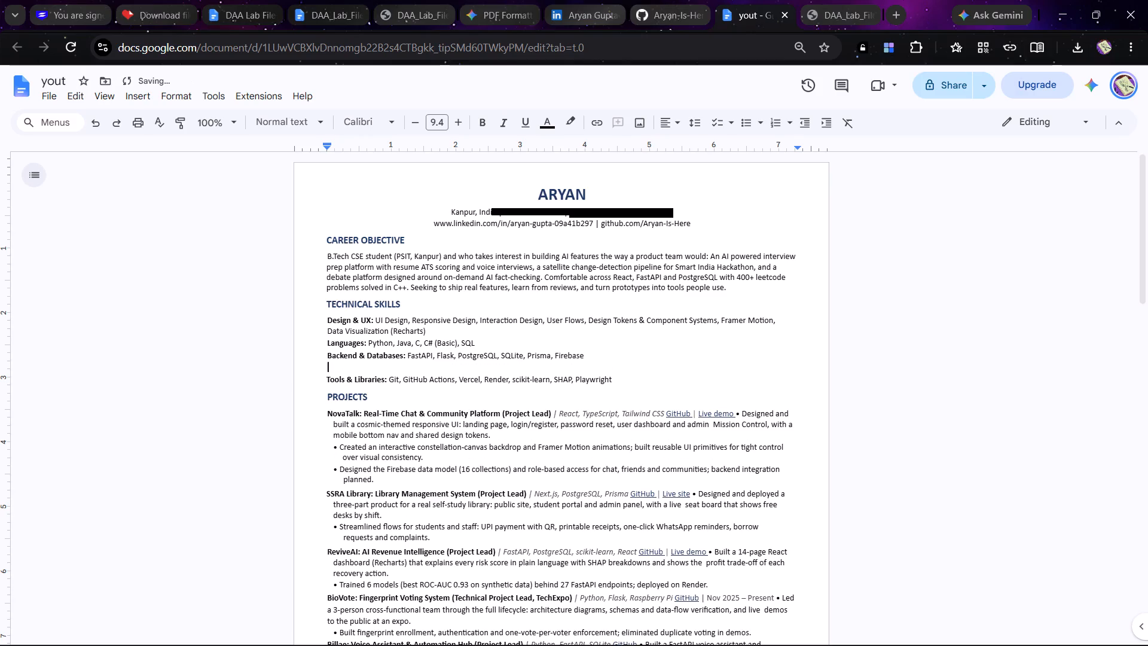
key(BackSpace)
key(BackSpace)
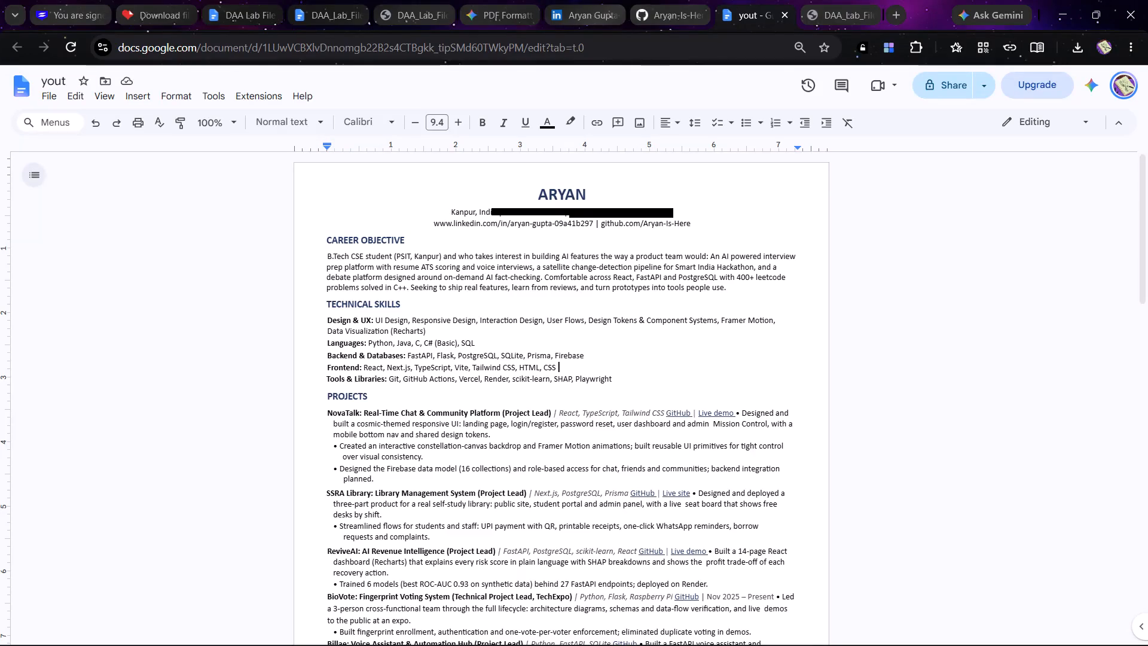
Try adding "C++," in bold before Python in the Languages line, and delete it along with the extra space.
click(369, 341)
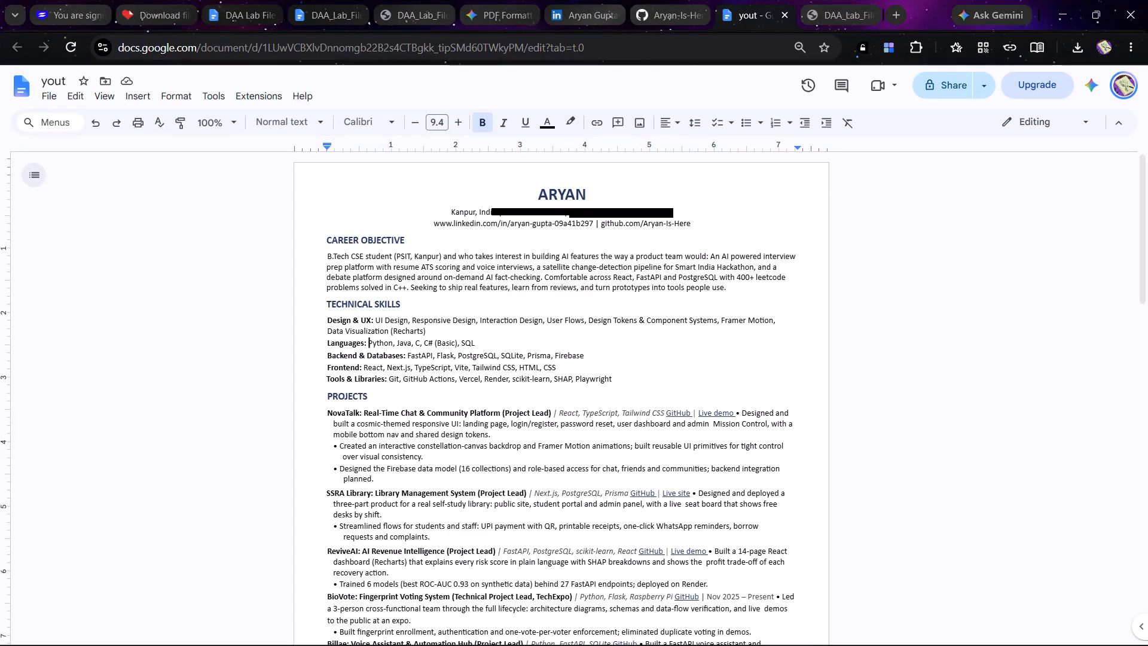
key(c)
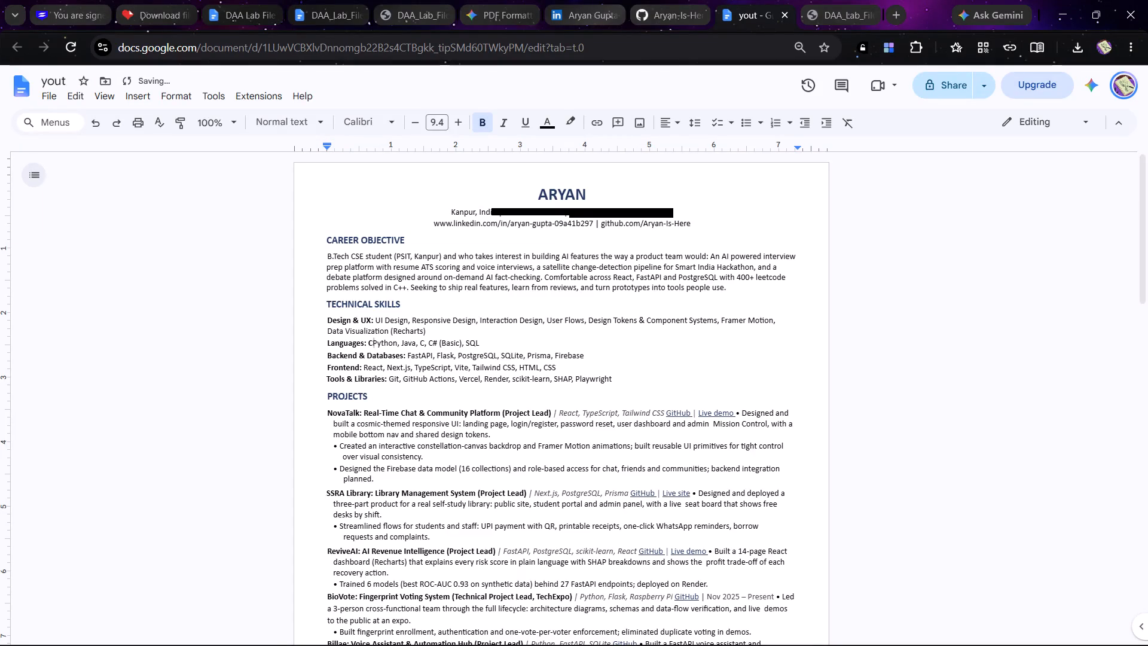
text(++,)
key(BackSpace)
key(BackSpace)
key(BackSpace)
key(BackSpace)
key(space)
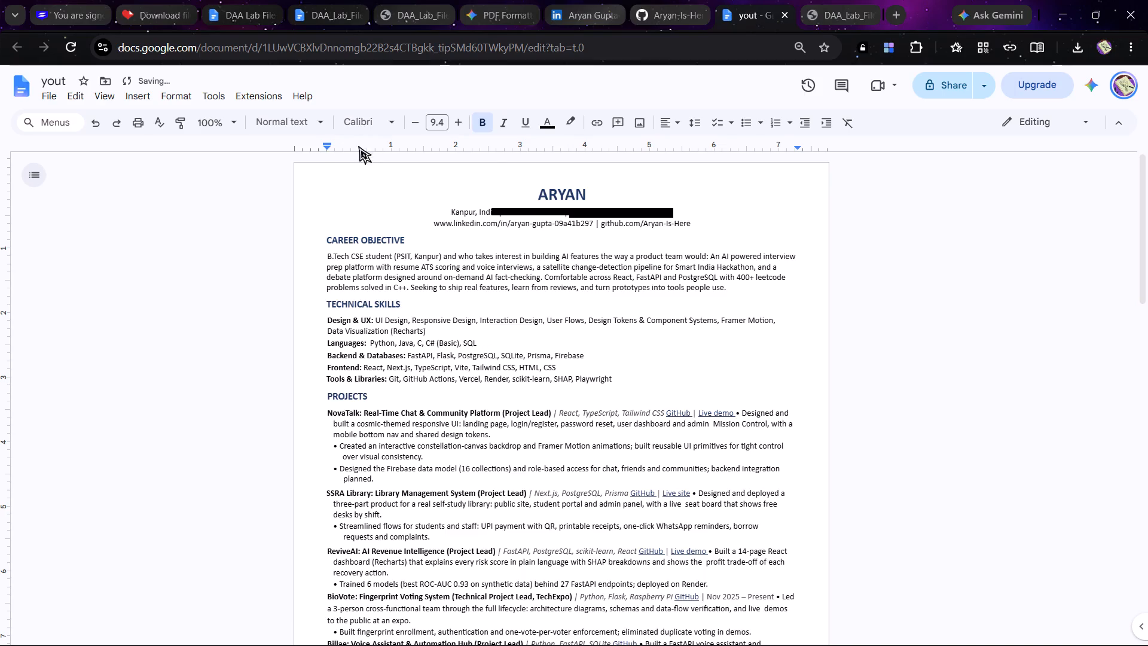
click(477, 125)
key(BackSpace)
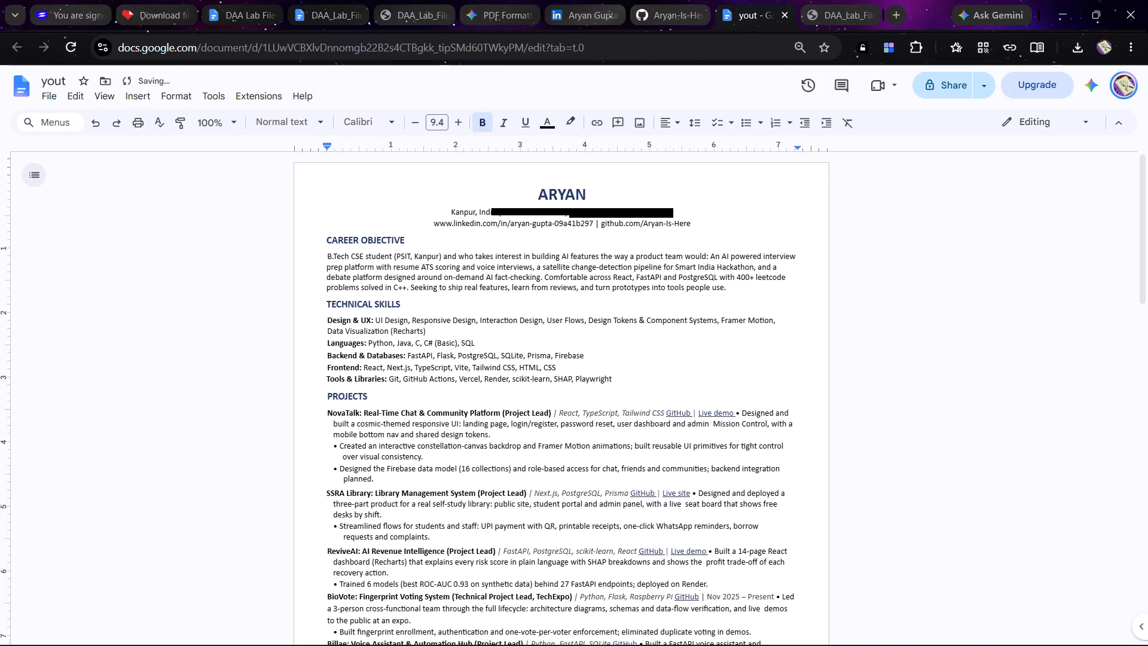
Add "C++," in regular, non-bold weight before Python in the Languages line of Technical Skills.
click(481, 126)
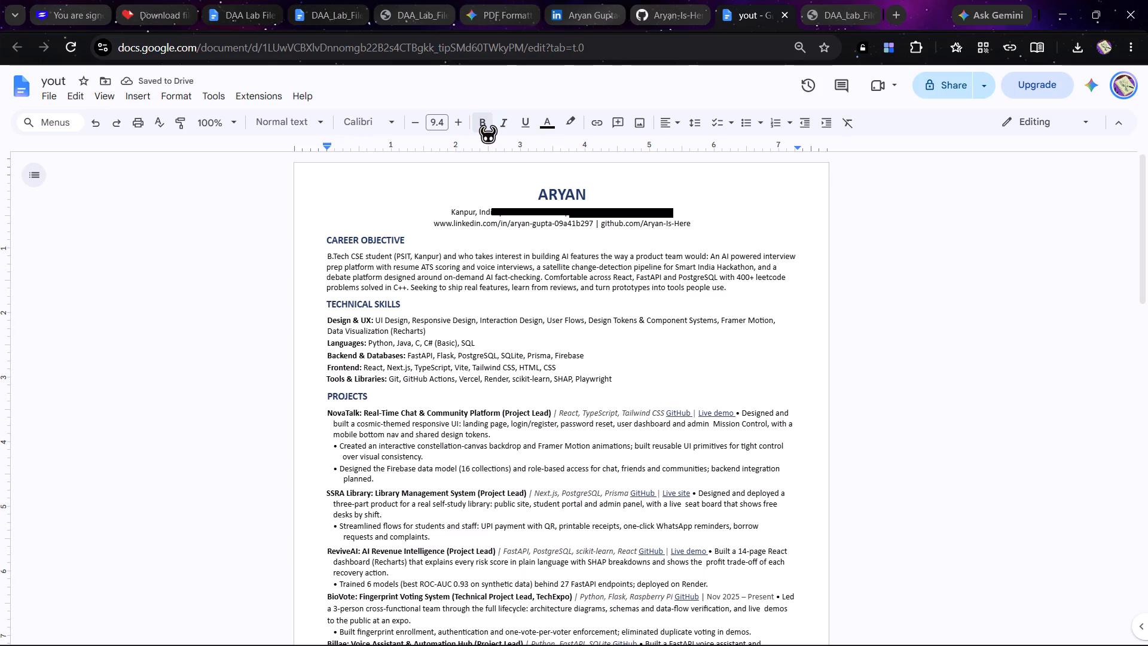
text(c++,)
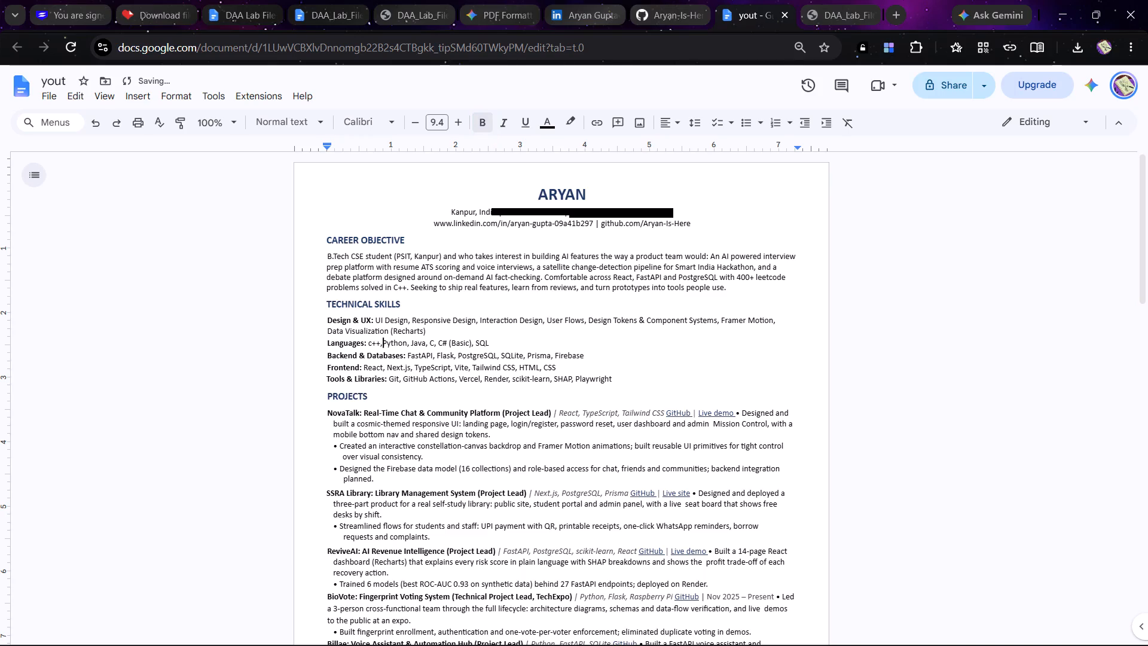
key(Left)
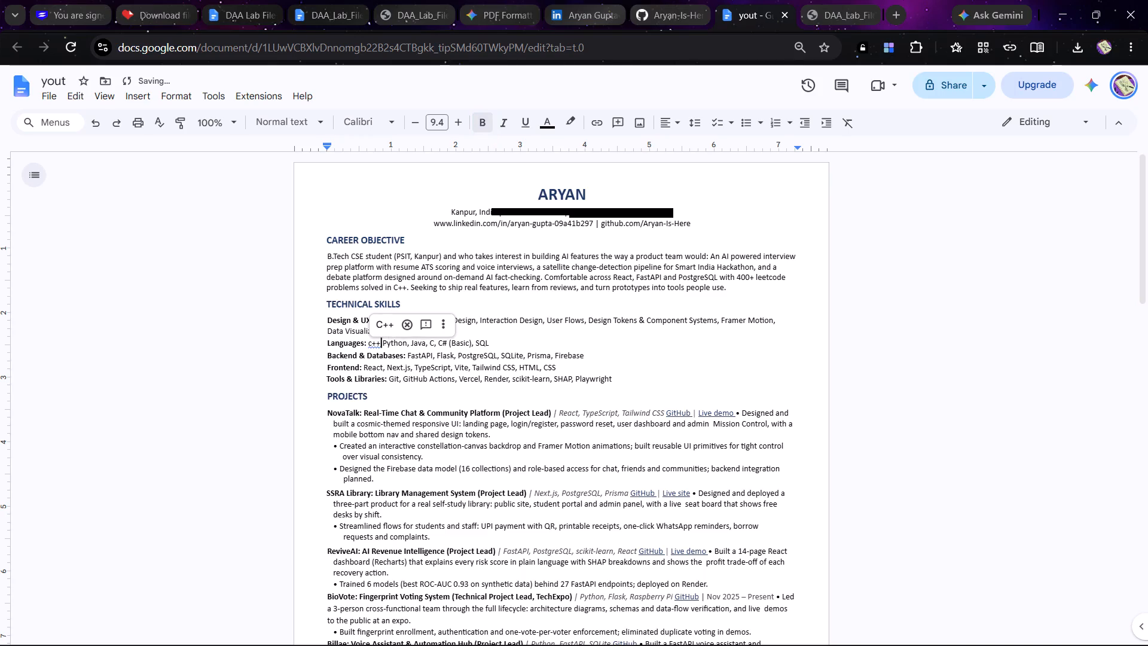
key(Left)
key(Left)
key(BackSpace)
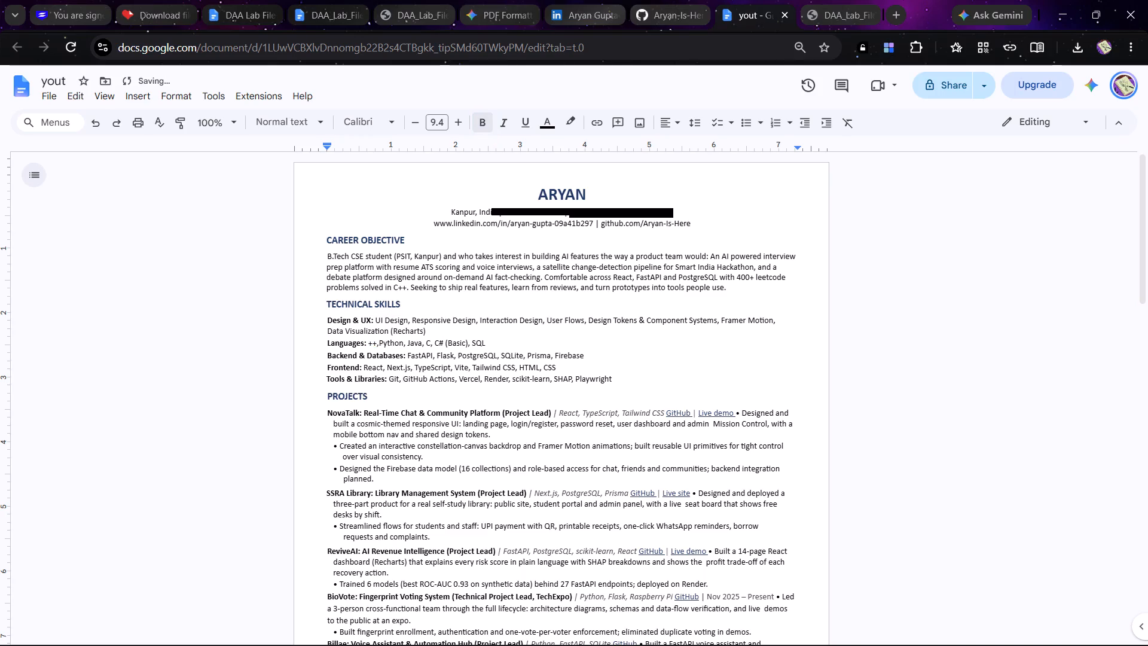
key(c)
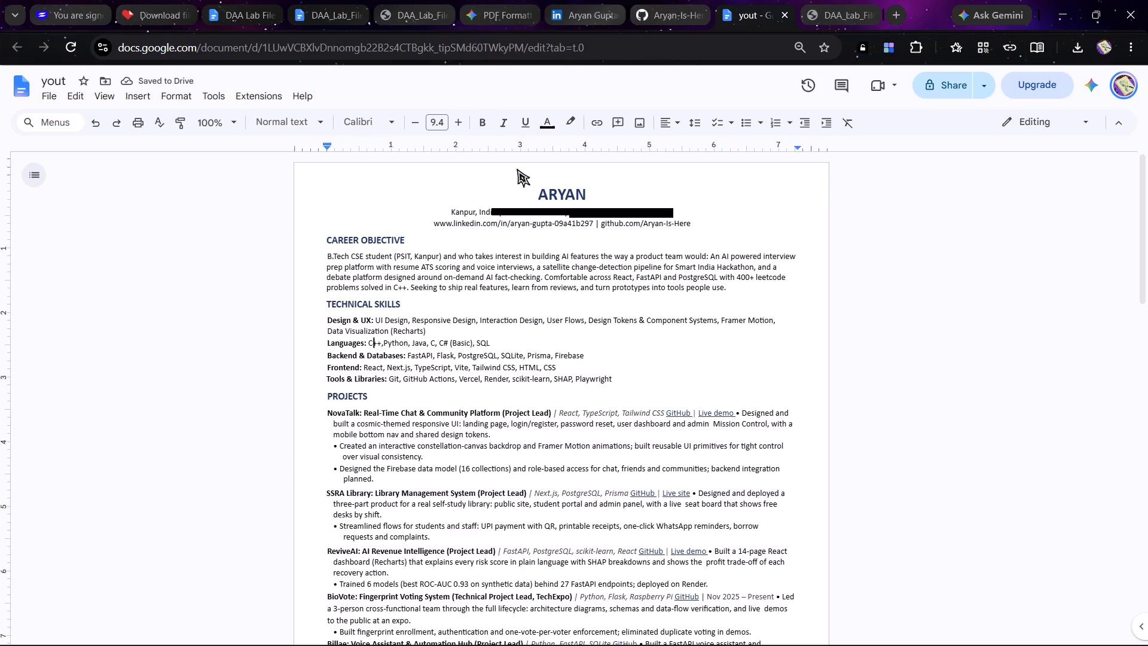
click(557, 375)
Insert a space after "C++," and another space before Java in the Languages line.
click(384, 347)
key(space)
click(412, 341)
key(space)
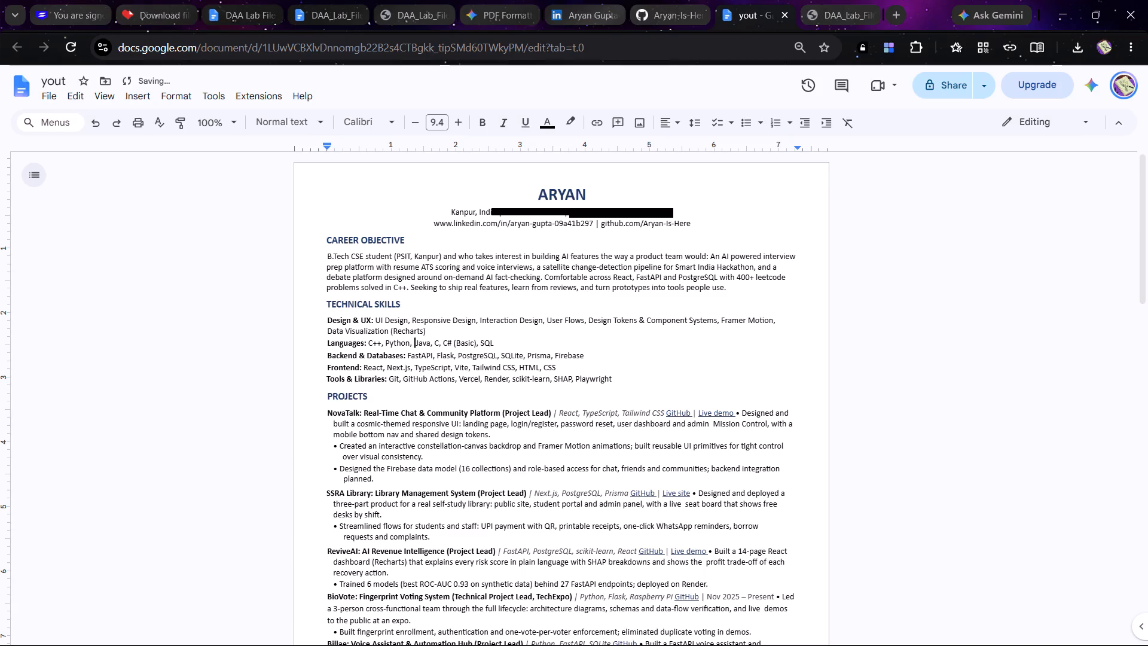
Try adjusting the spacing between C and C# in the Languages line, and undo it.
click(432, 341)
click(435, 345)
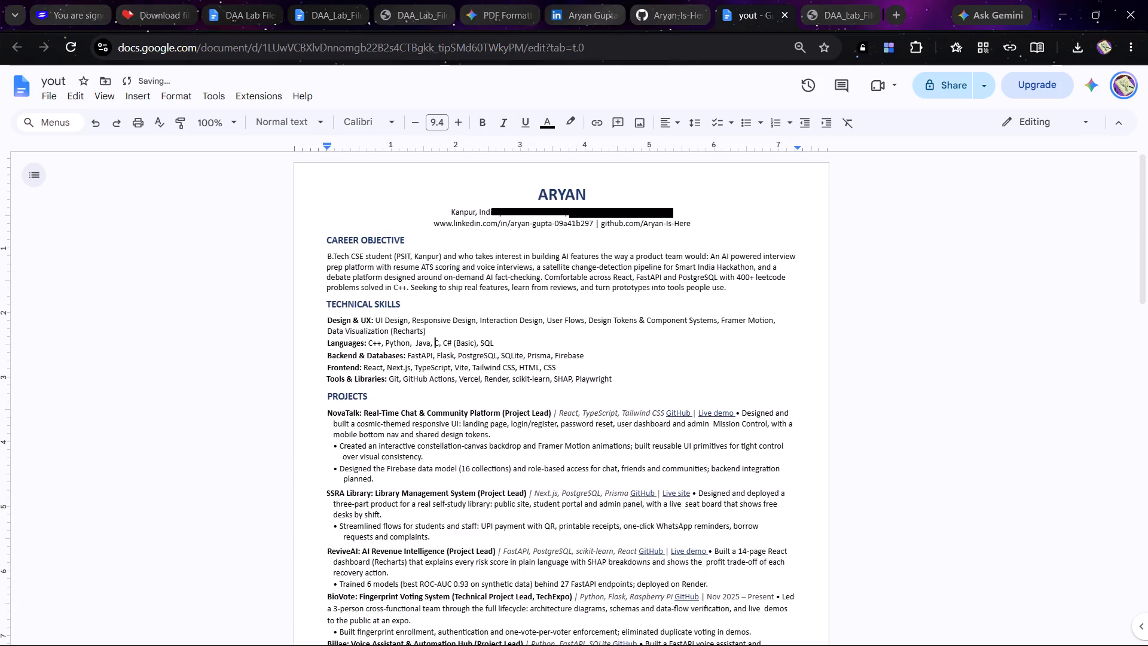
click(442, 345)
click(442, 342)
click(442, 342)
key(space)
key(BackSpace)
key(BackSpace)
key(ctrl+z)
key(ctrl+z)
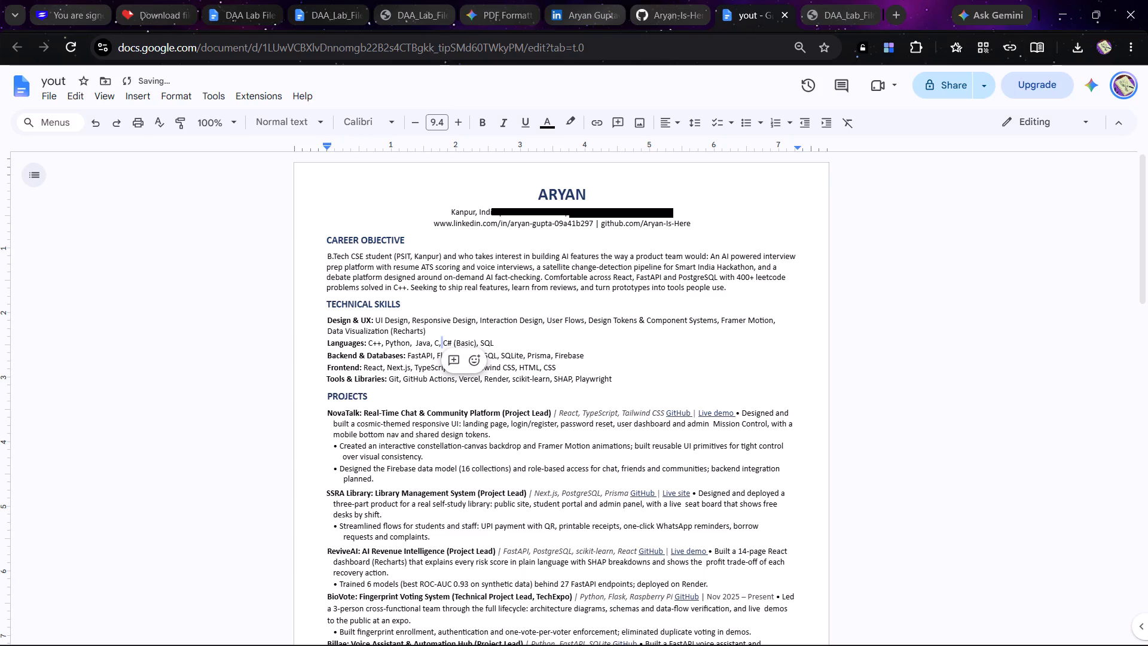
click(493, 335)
Delete Prisma and its comma from the Backend & Databases line.
click(517, 366)
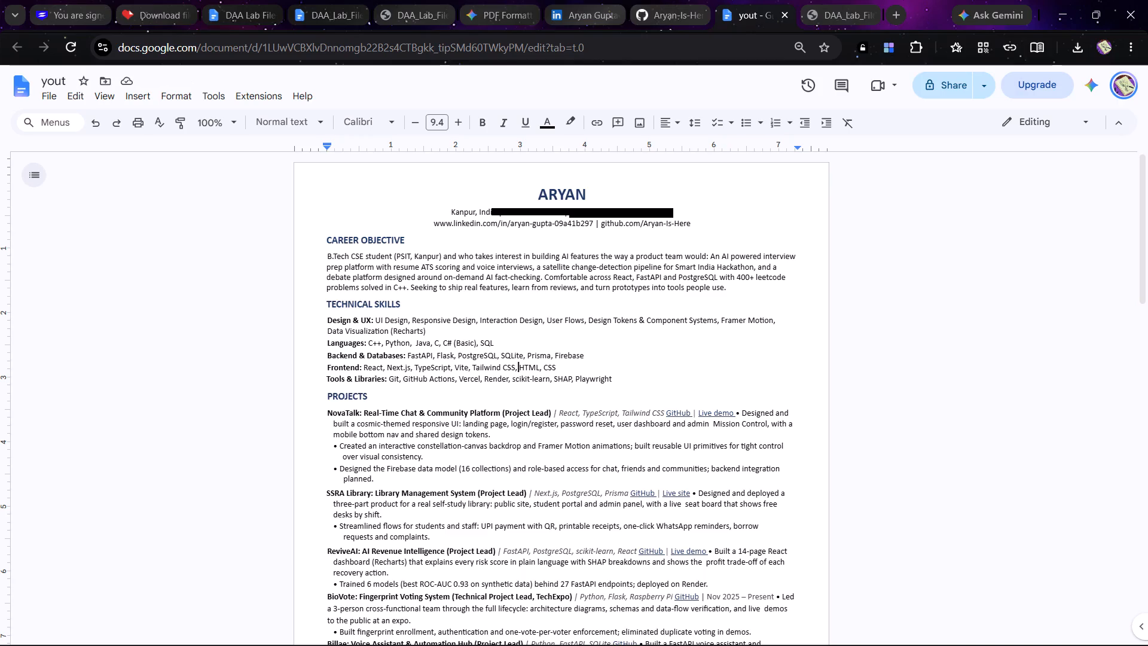
drag(526, 351, 552, 352)
drag(552, 352, 566, 354)
drag(566, 354, 583, 356)
drag(583, 356, 554, 357)
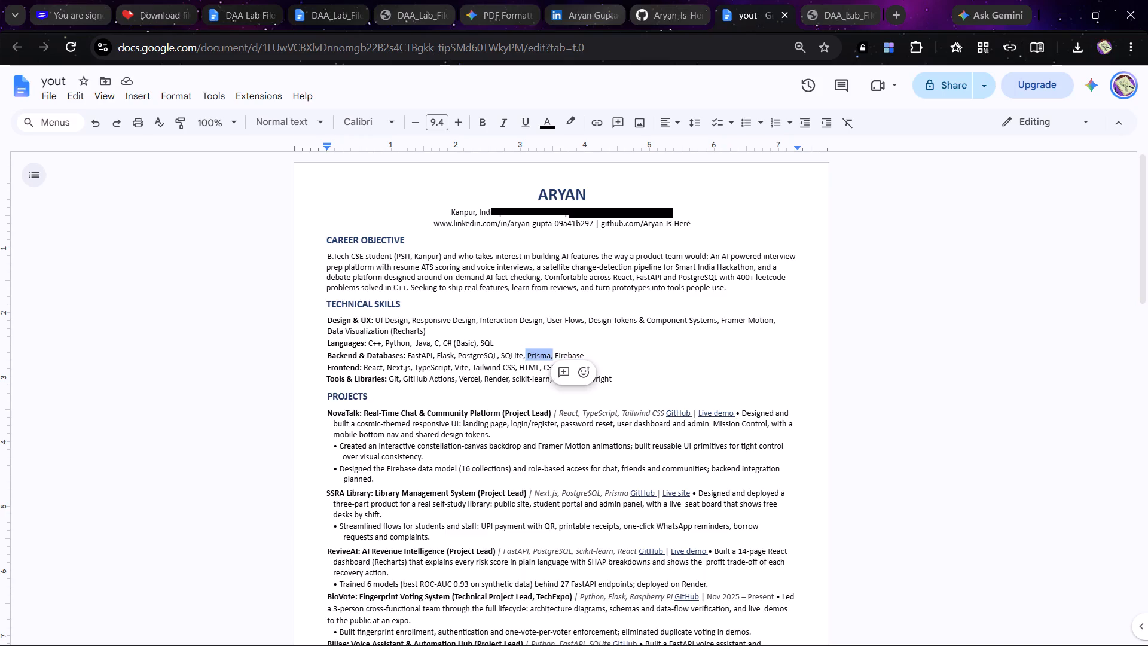
key(BackSpace)
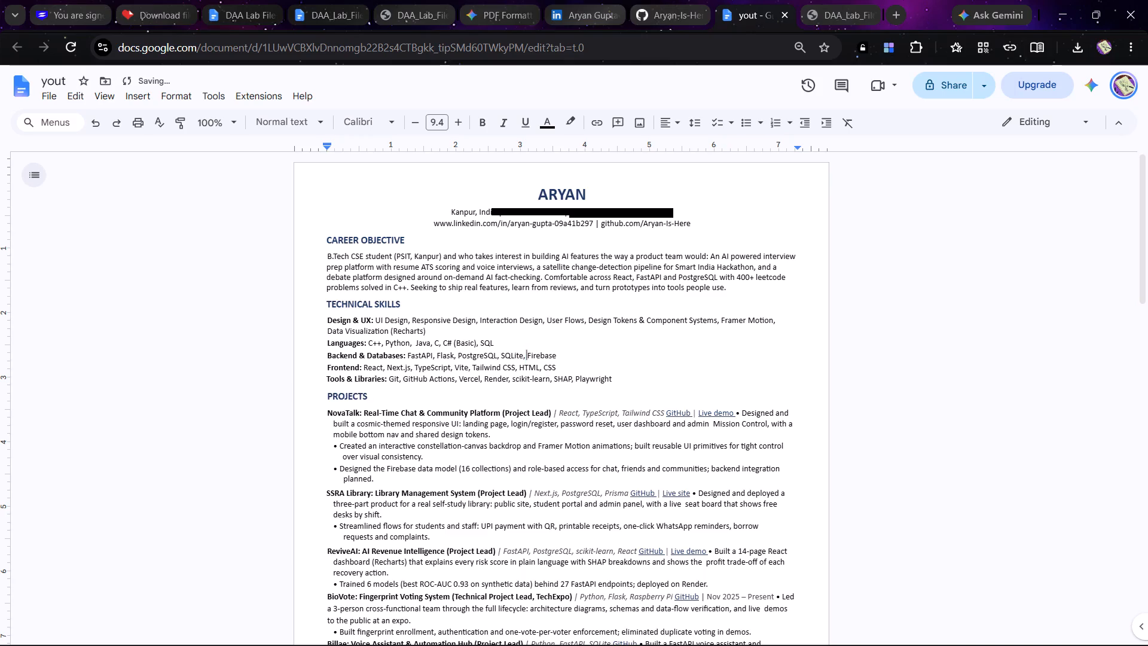
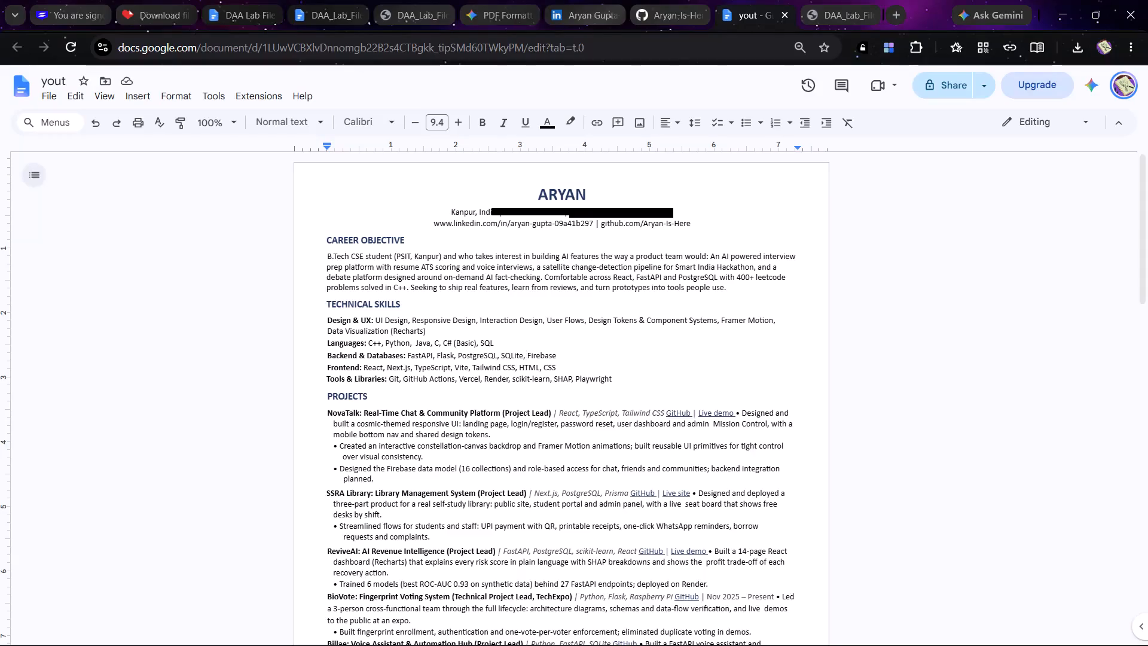
Add ", Gradio" after "Data Visualization (Recharts)" at the end of the Design & UX line in Technical Skills.
click(493, 321)
click(480, 330)
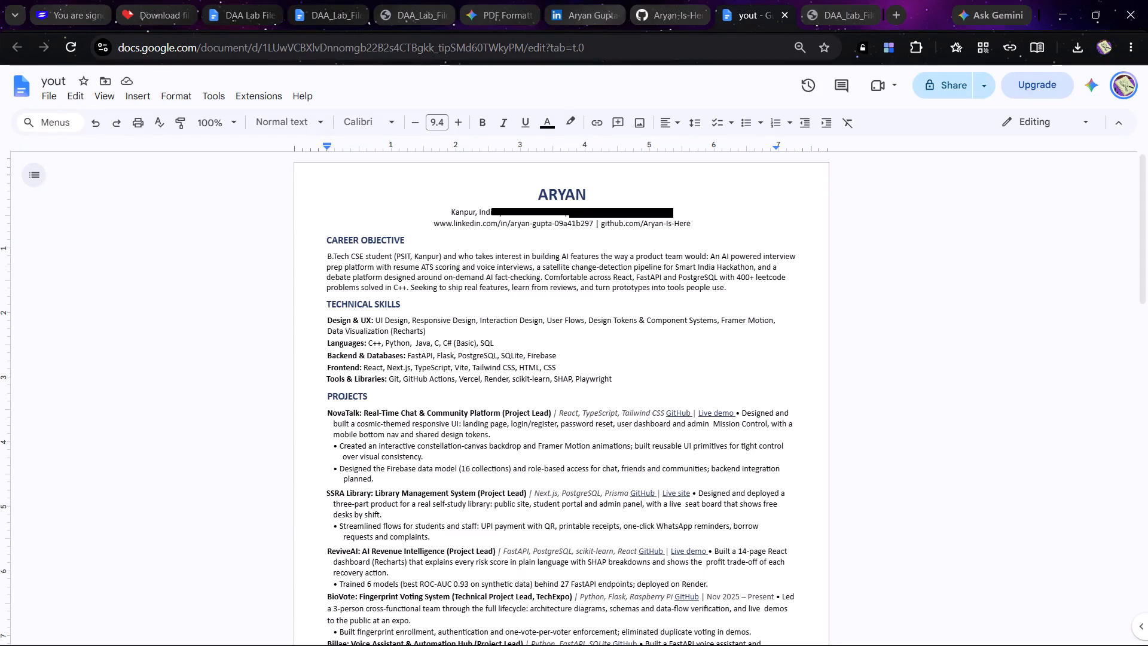
key(BackSpace)
key(g)
text(radio)
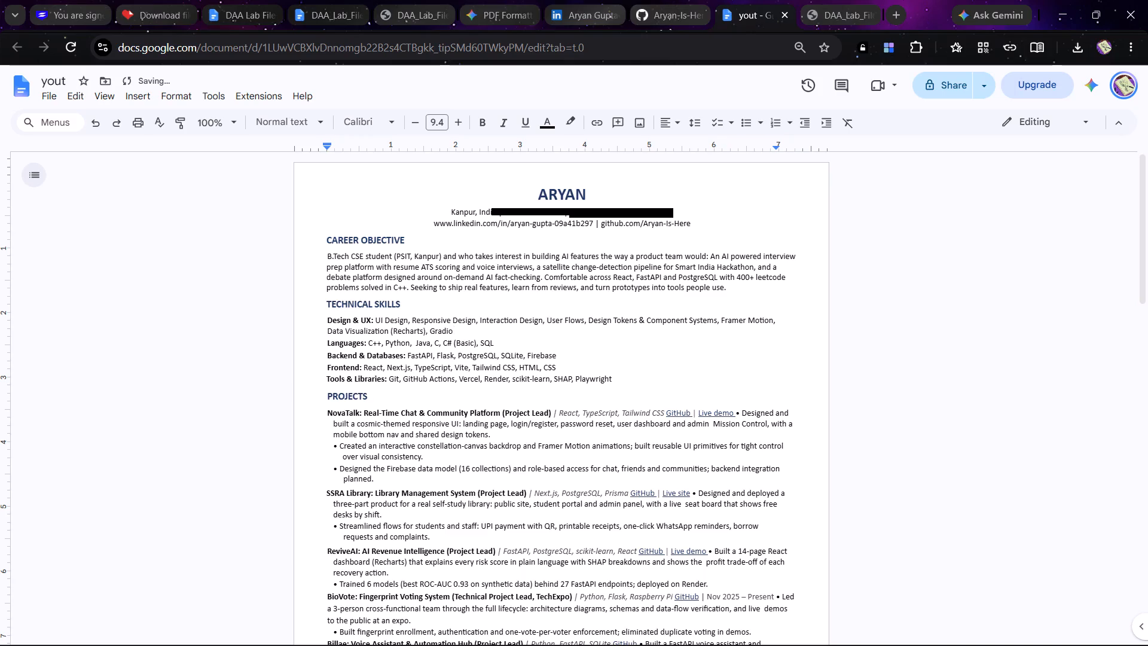
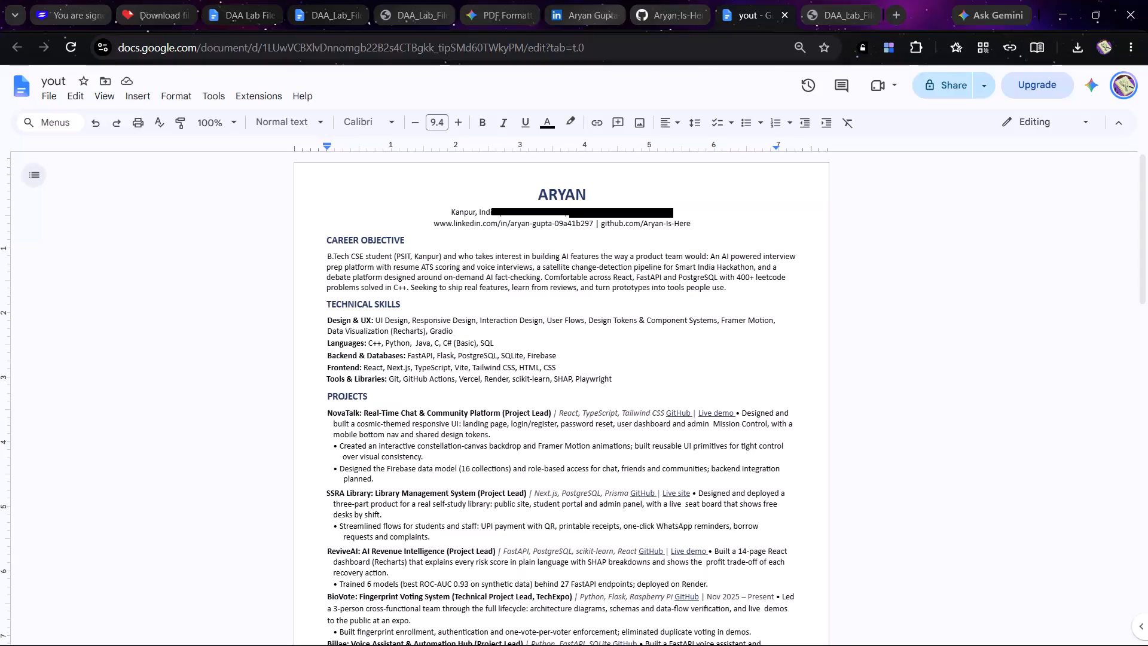
Replace "SHAP, Playwright" at the end of the Tools & Libraries line in Technical Skills with "LlamaIndex".
click(623, 377)
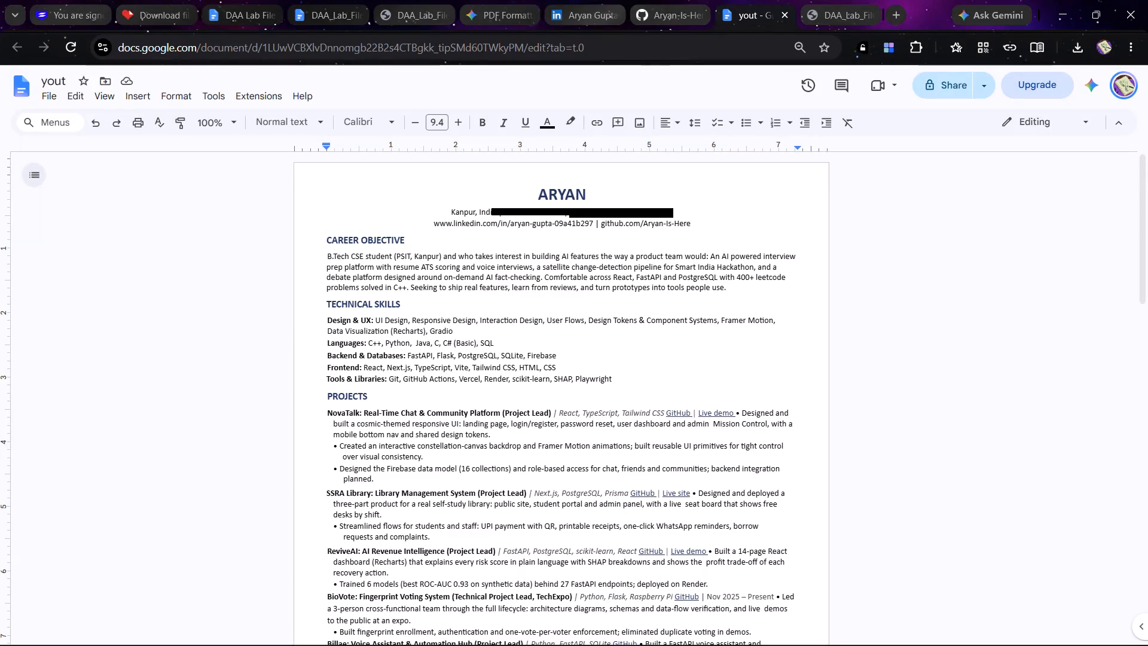
key(BackSpace)
key(BackSpace)
key(BackSpace)
key(BackSpace)
key(BackSpace)
key(BackSpace)
key(BackSpace)
key(BackSpace)
key(BackSpace)
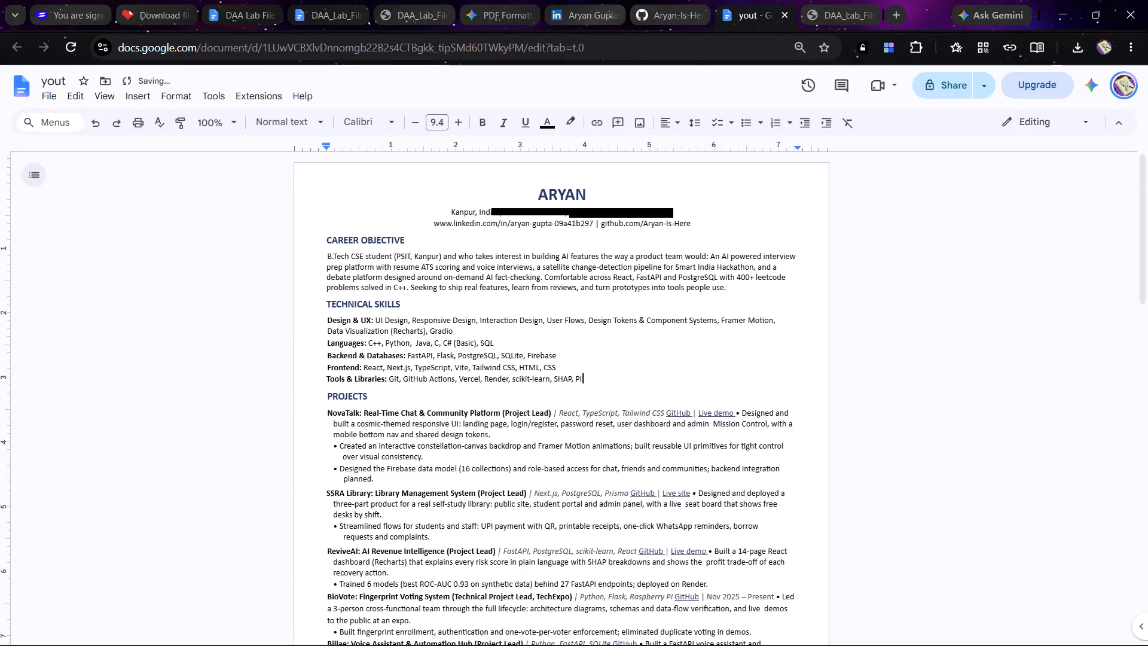
key(BackSpace)
key(BackSpace)
key(BackSpace)
key(BackSpace)
key(BackSpace)
key(BackSpace)
key(BackSpace)
key(BackSpace)
key(BackSpace)
key(l)
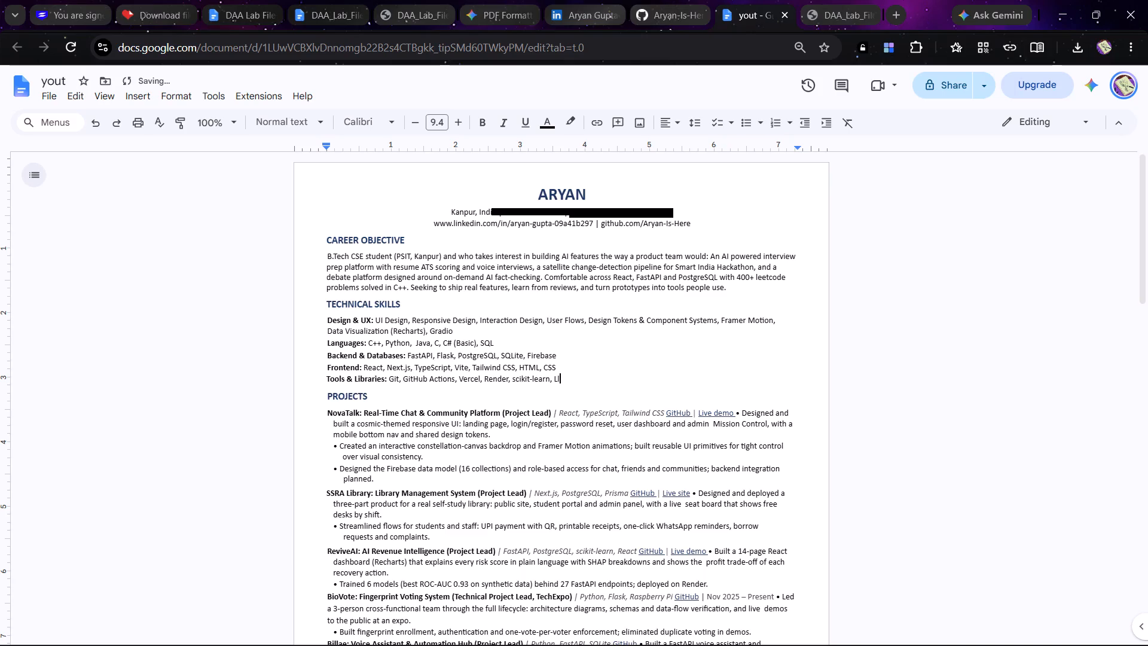
text(ama)
Add ", HuggingFace" after "LlamaIndex" at the end of the Tools & Libraries line.
key(comma)
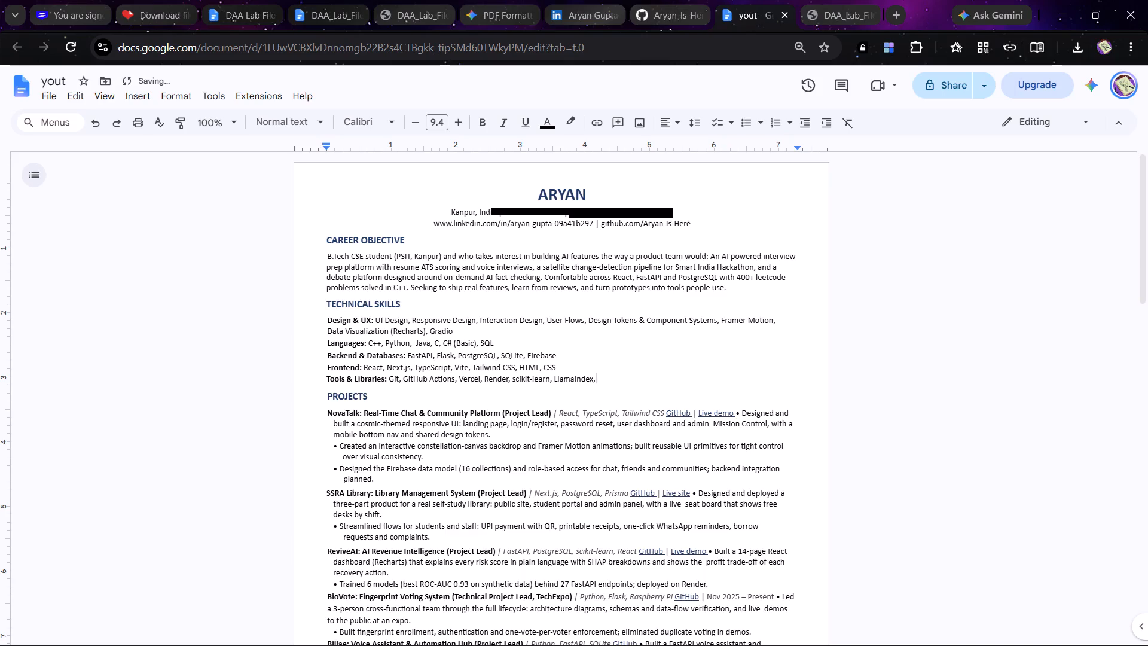
key(space)
key(h)
text(ugging)
key(f)
text(ace)
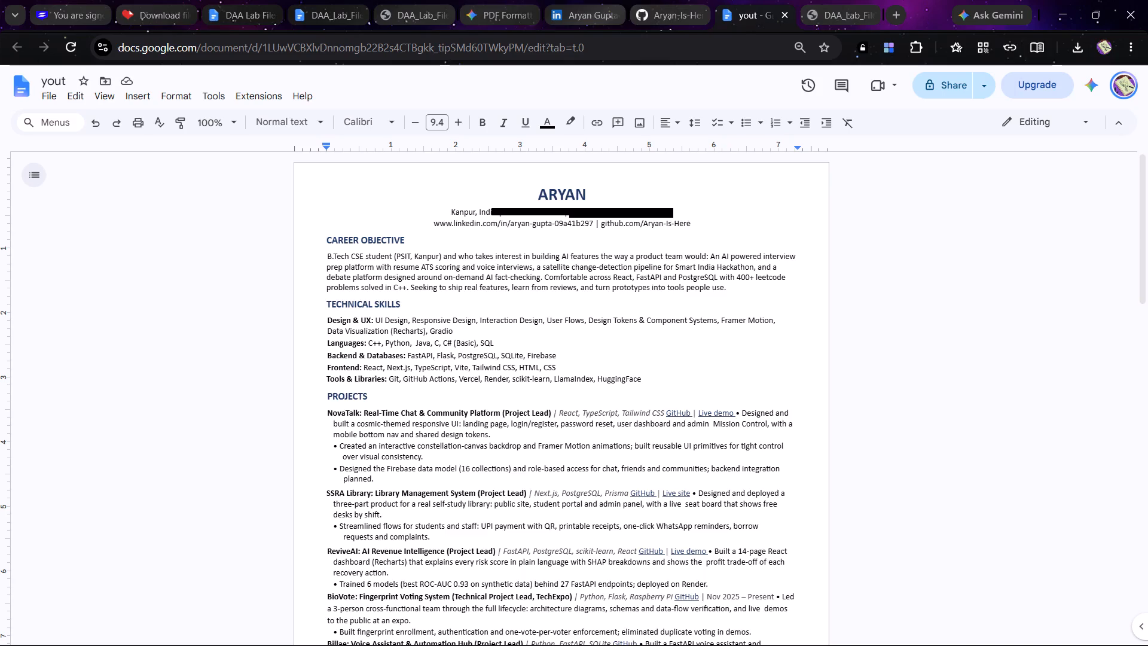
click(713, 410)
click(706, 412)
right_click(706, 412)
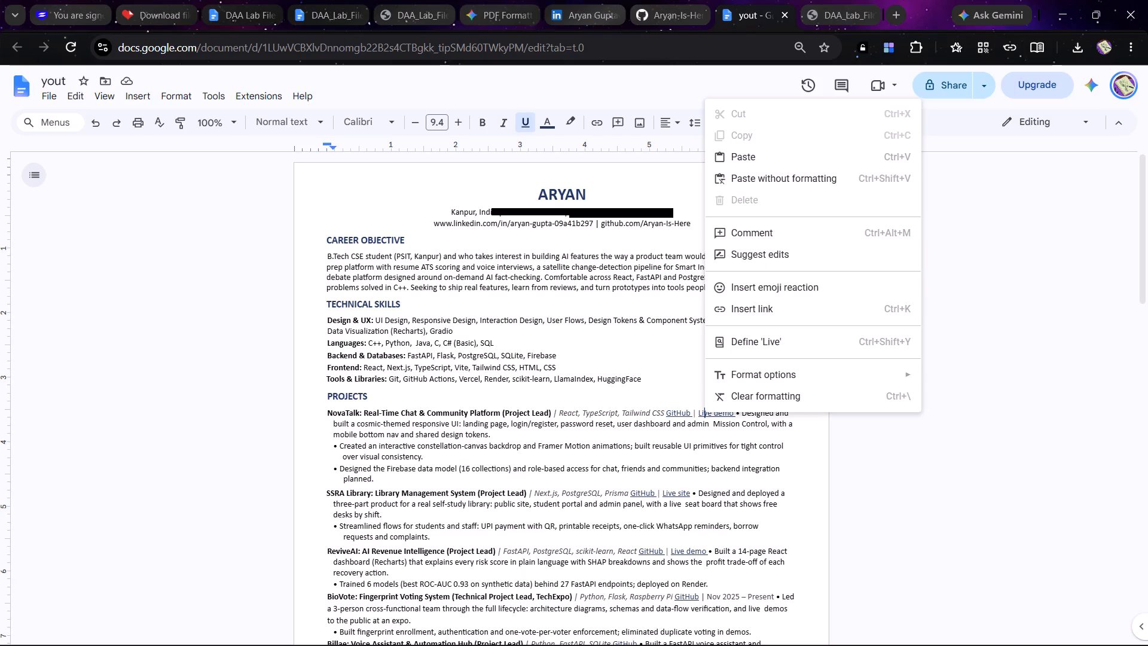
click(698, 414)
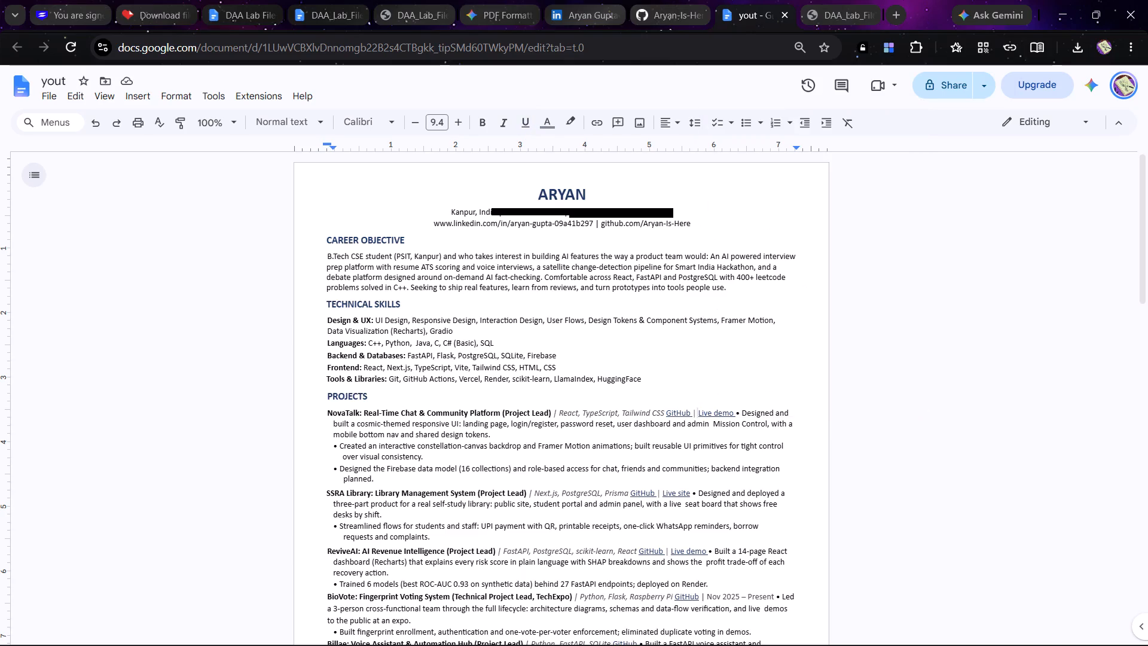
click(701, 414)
Leave the résumé and search the computer for an app starting with "w".
key(alt+Tab)
key(alt+Tab)
key(alt+Tab)
key(alt+Tab)
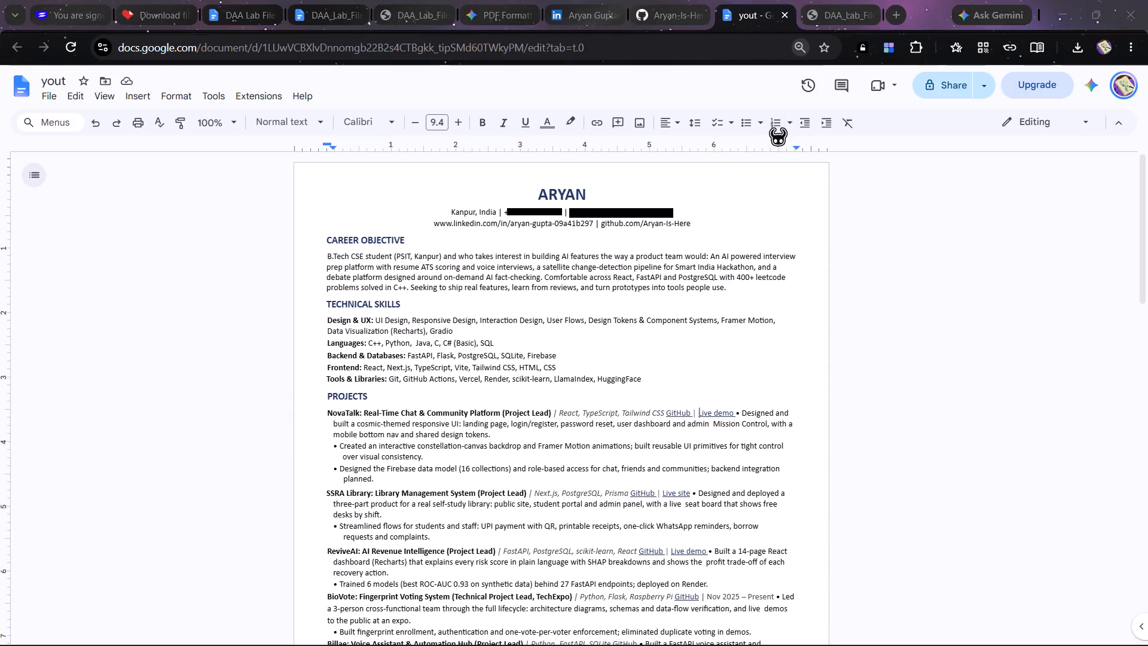
key(w)
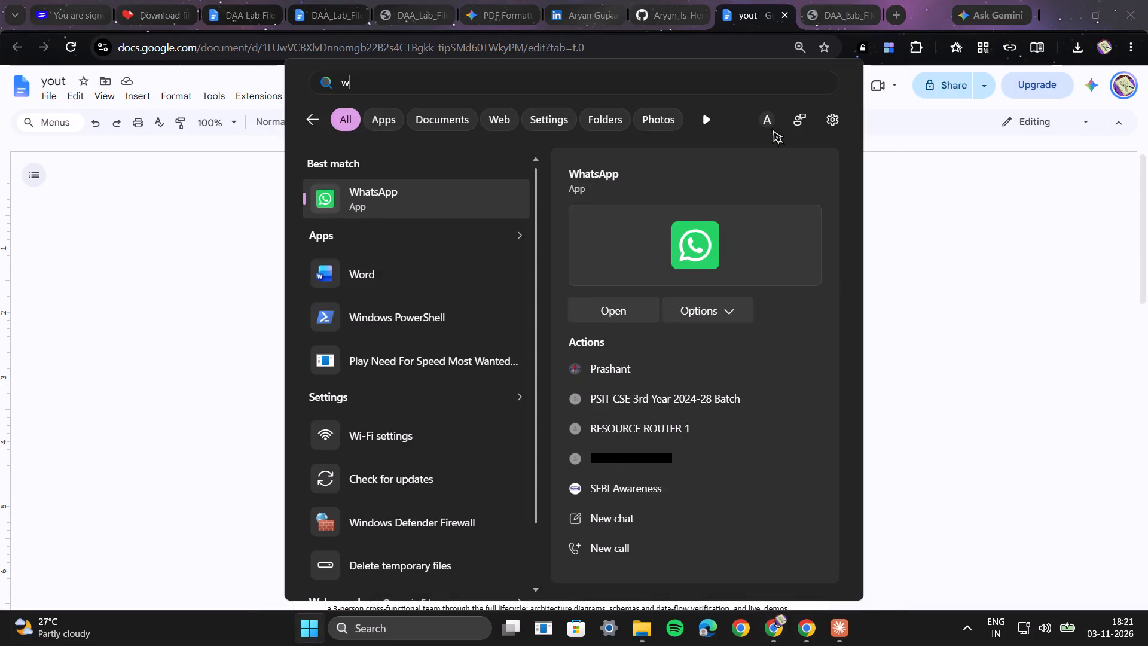
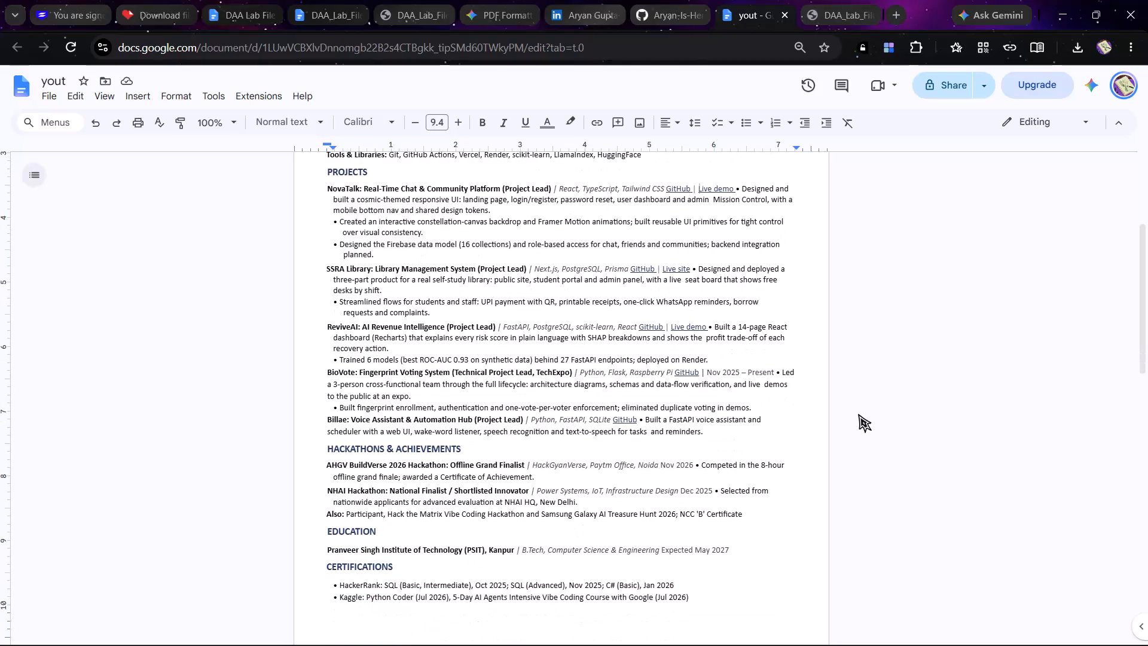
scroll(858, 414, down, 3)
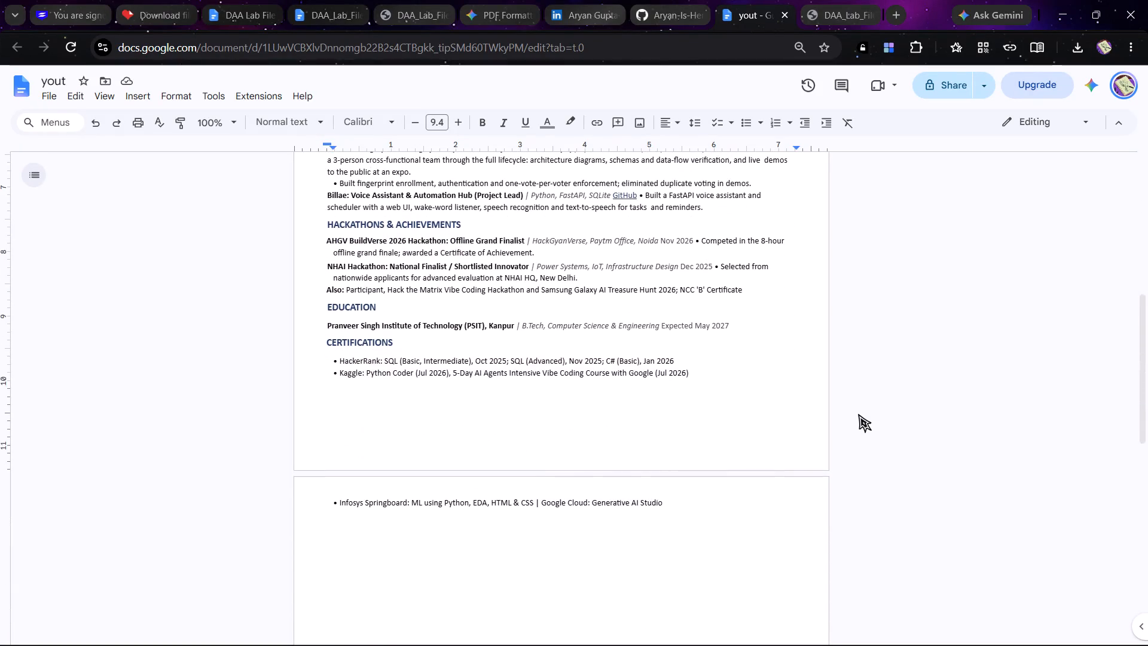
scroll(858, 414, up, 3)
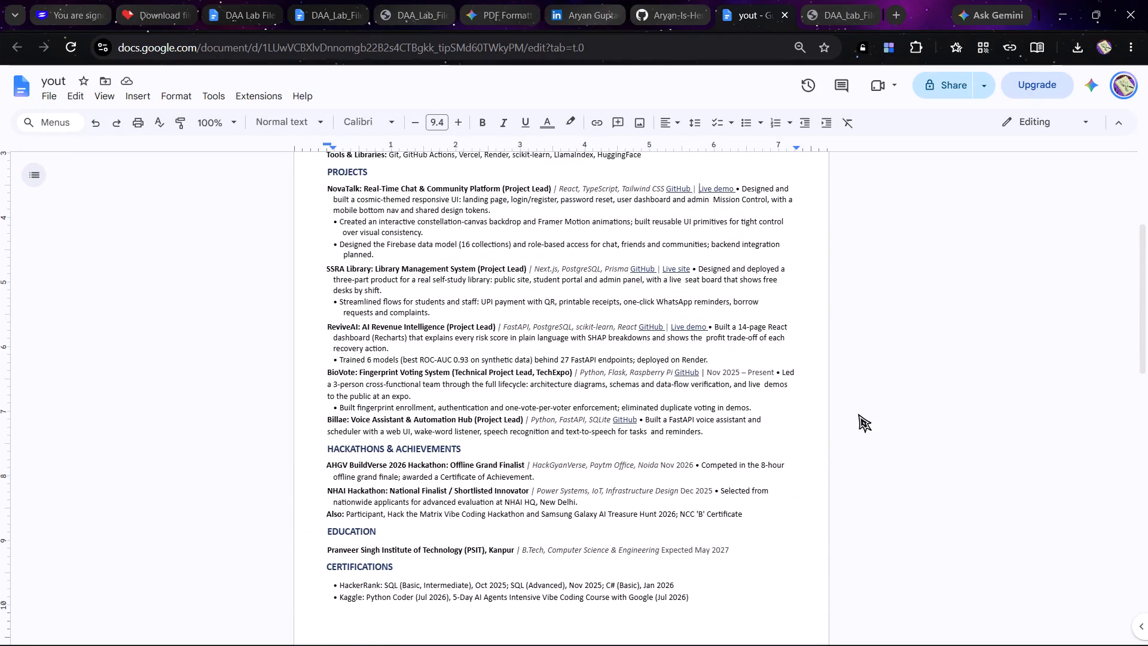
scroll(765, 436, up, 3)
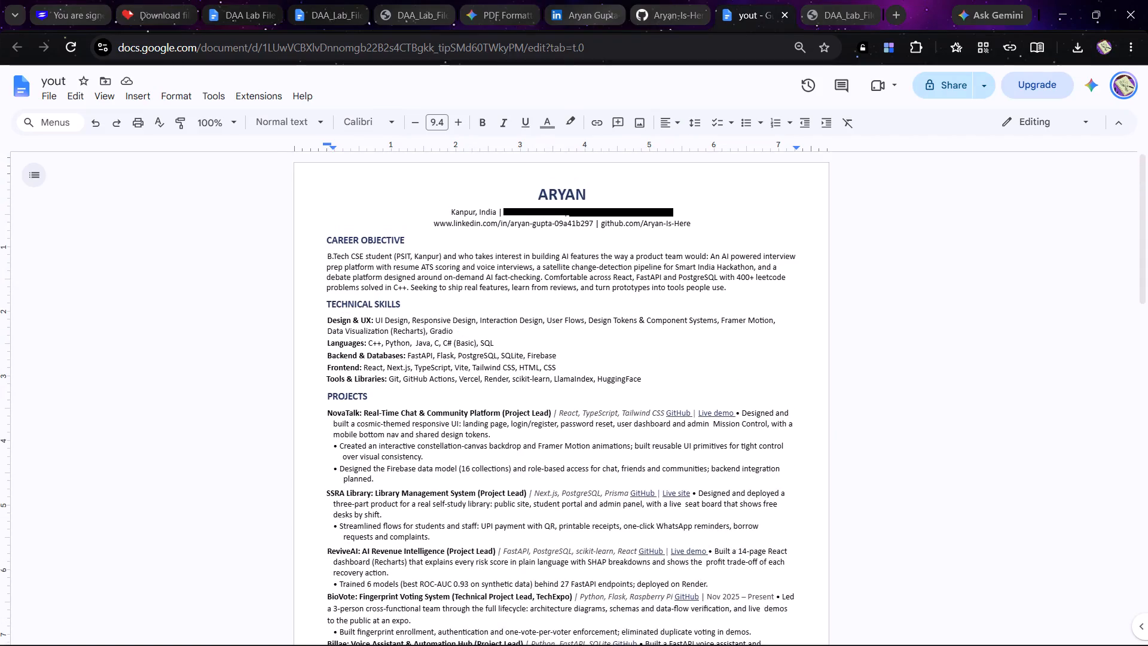
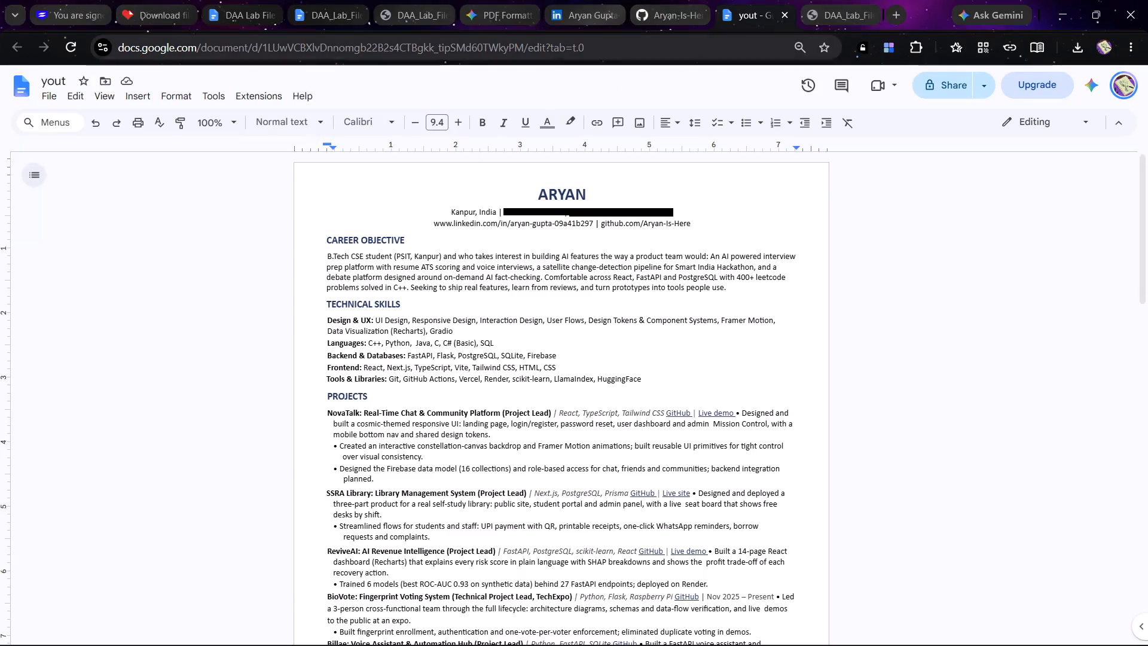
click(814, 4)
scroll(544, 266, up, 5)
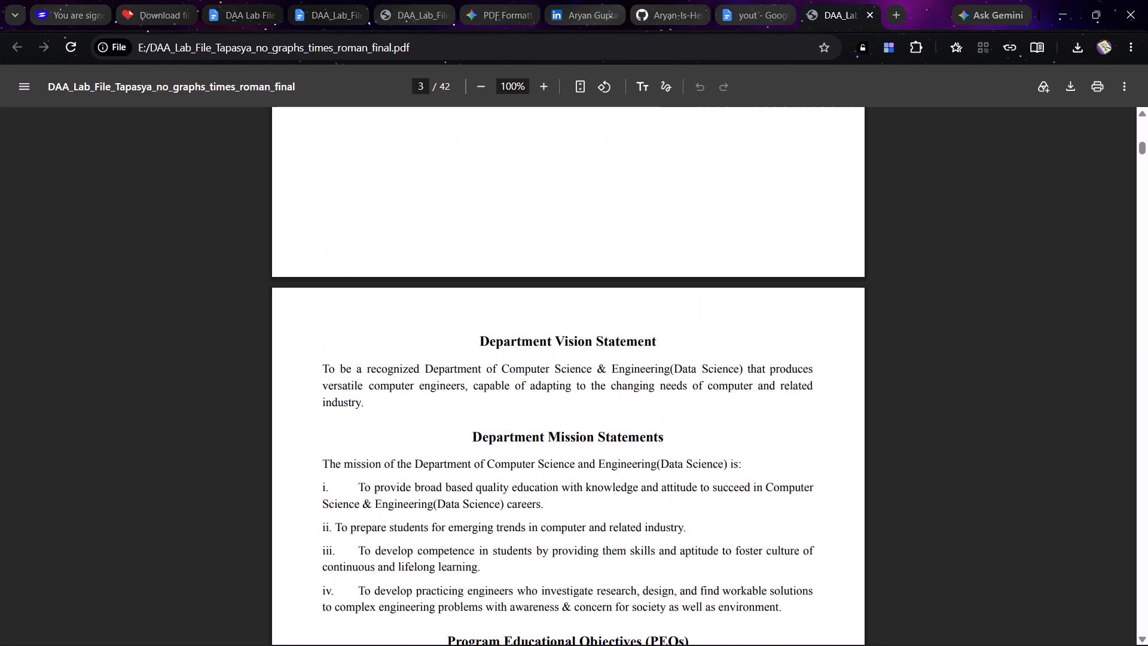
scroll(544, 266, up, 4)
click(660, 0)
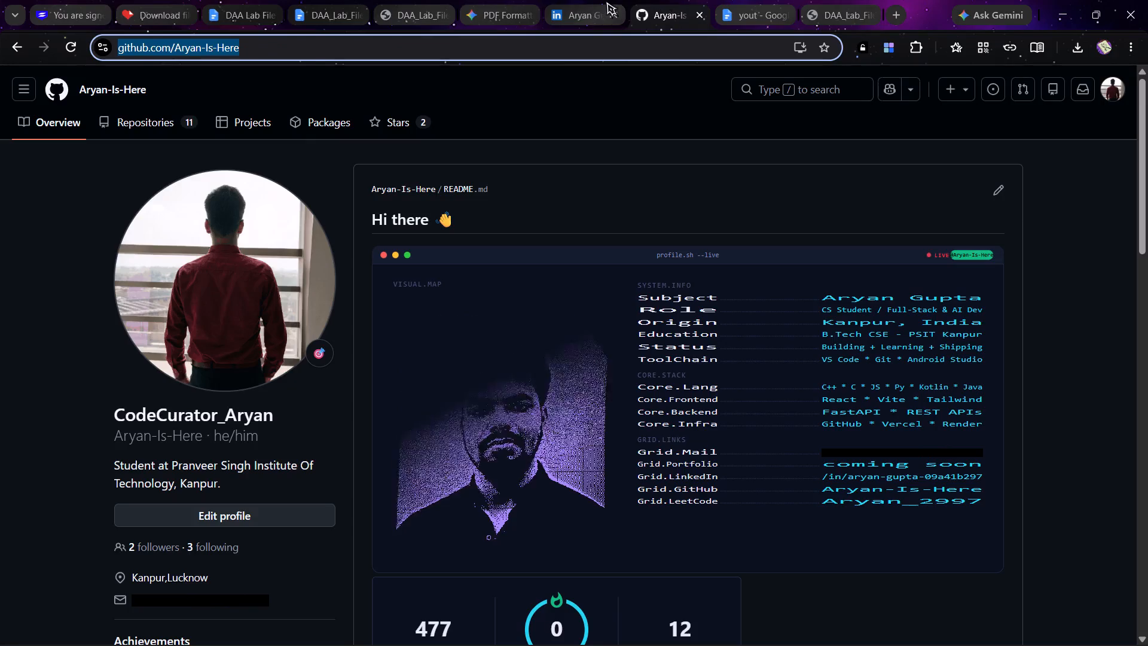
Copy the entire Career Objective paragraph from the yout résumé as plain text by way of a new browser tab.
click(737, 0)
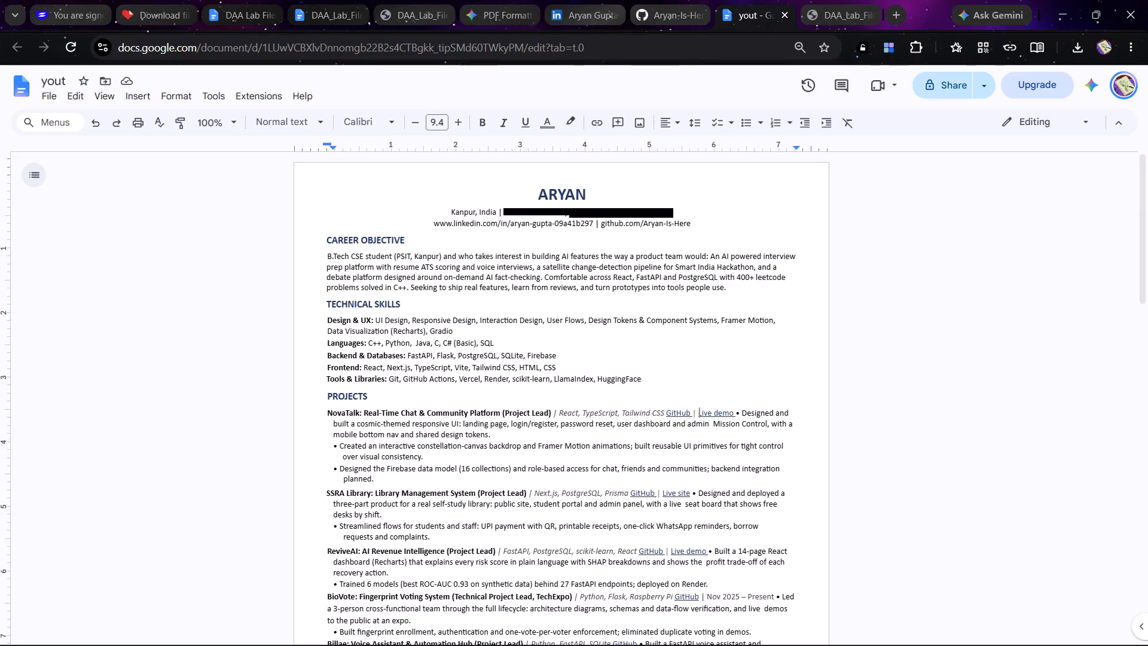
click(324, 256)
click(324, 256)
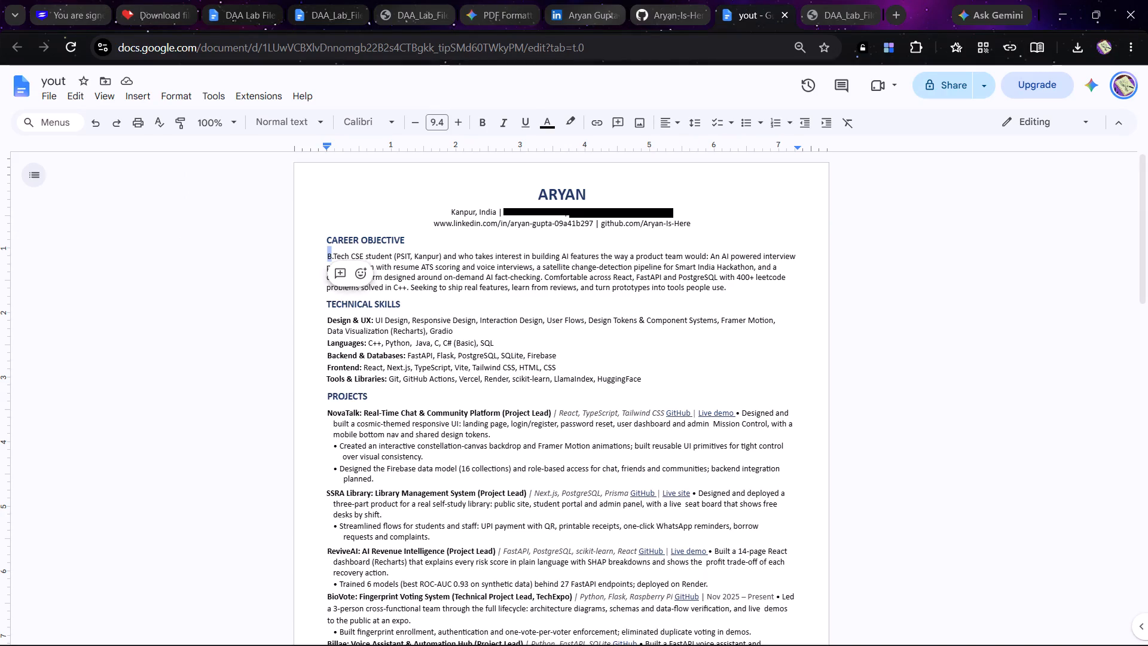
click(327, 256)
drag(327, 256, 728, 286)
key(ctrl+c)
click(901, 15)
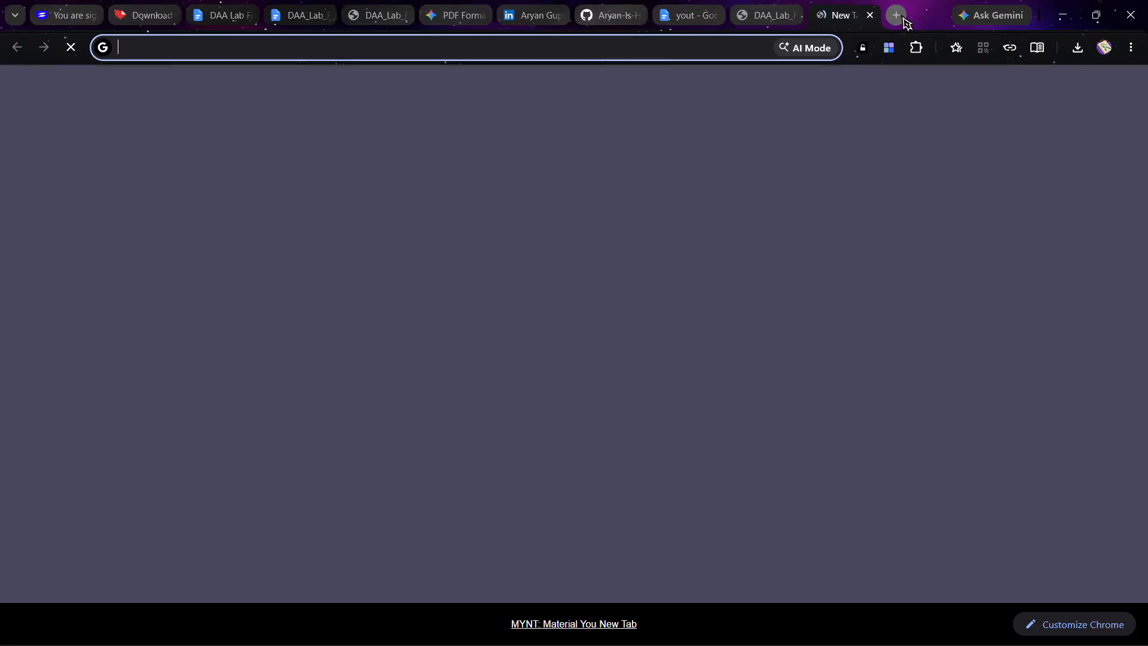
key(ctrl+v)
key(ctrl+a)
key(ctrl+c)
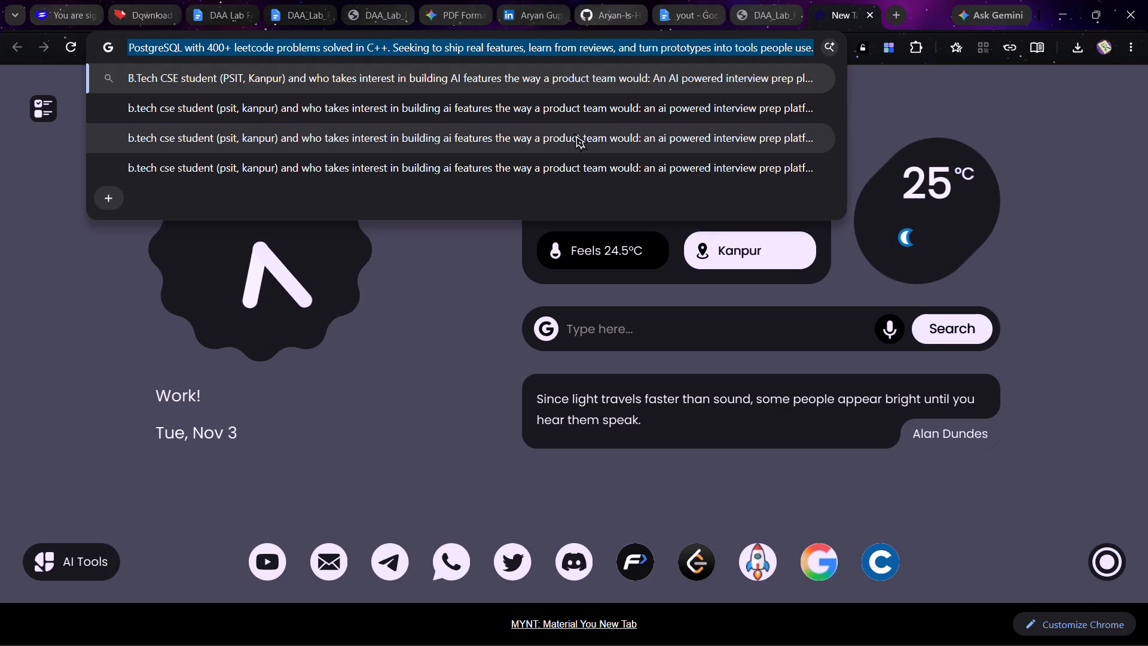
Switch to the other open Google Chrome window with the Career Objective text copied.
key(alt+Tab)
key(alt+Tab)
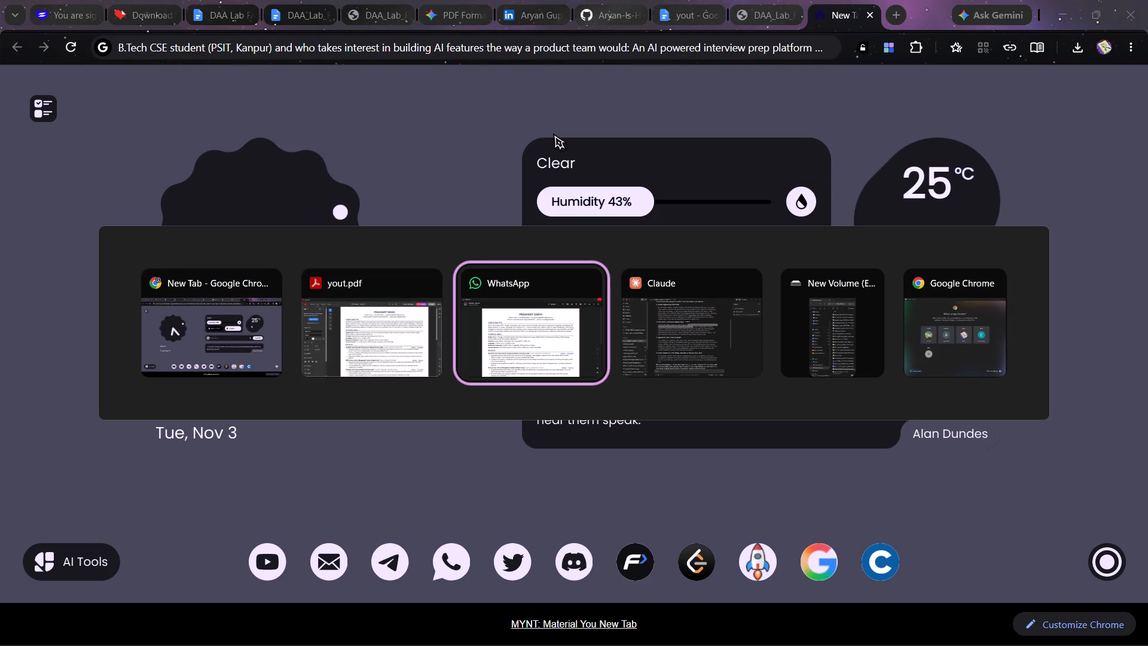
key(alt+Tab)
key(alt+Tab)
key(alt+Tab)
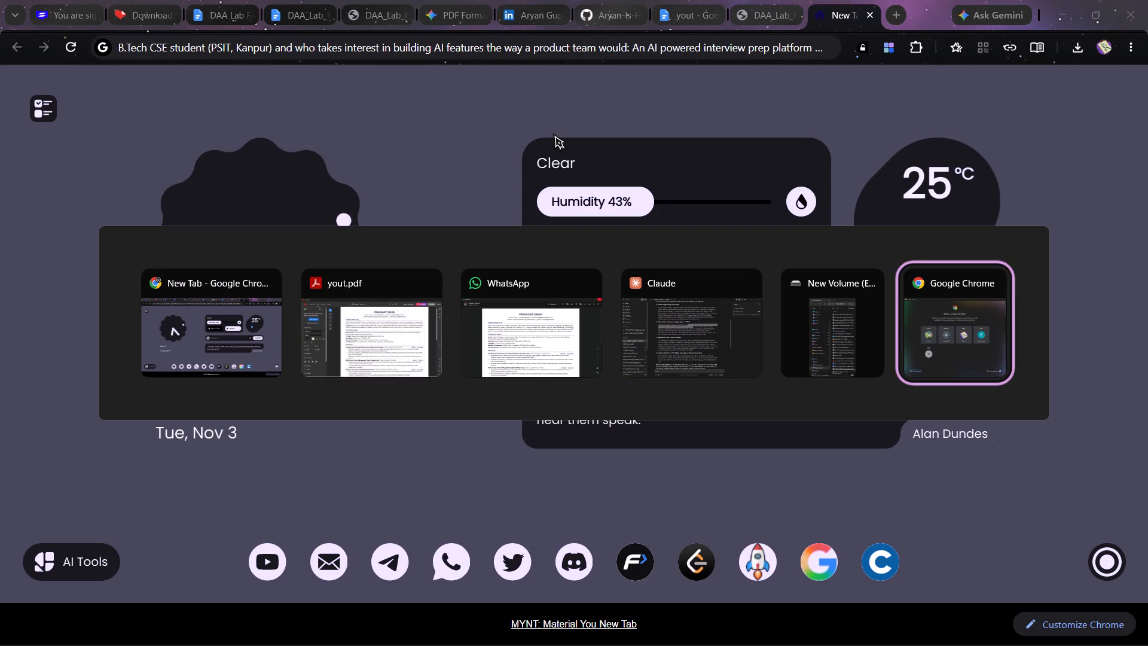
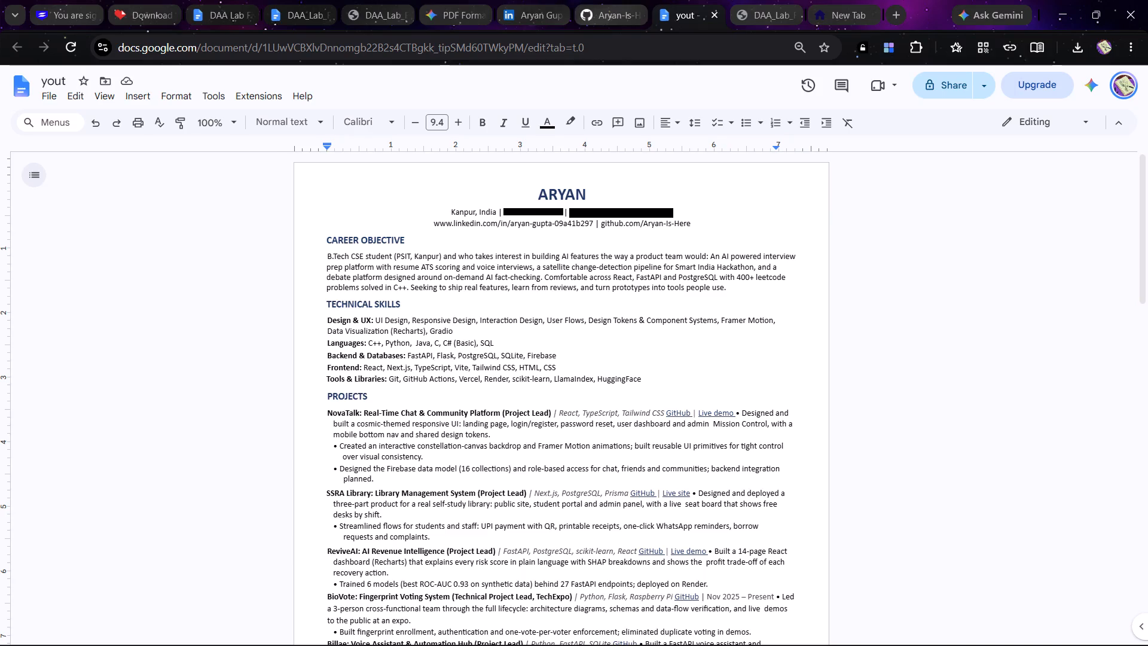
Review the yout résumé from Projects through Hackathons & Achievements, Education and Certifications, including the content on the second page.
scroll(483, 354, down, 3)
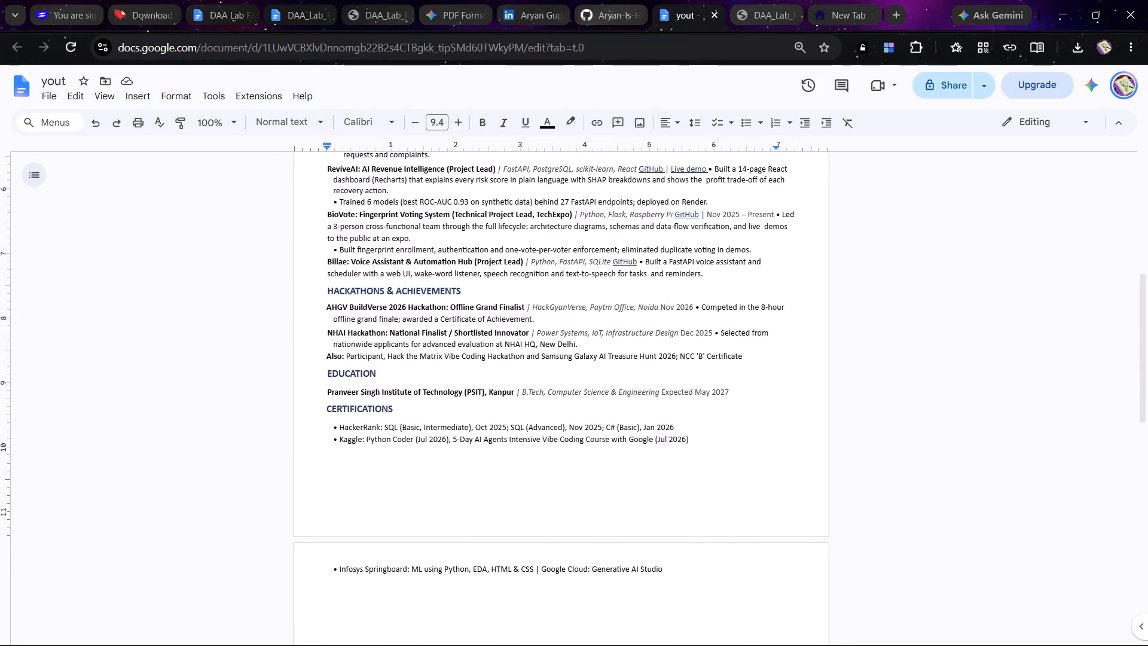
scroll(483, 354, up, 1)
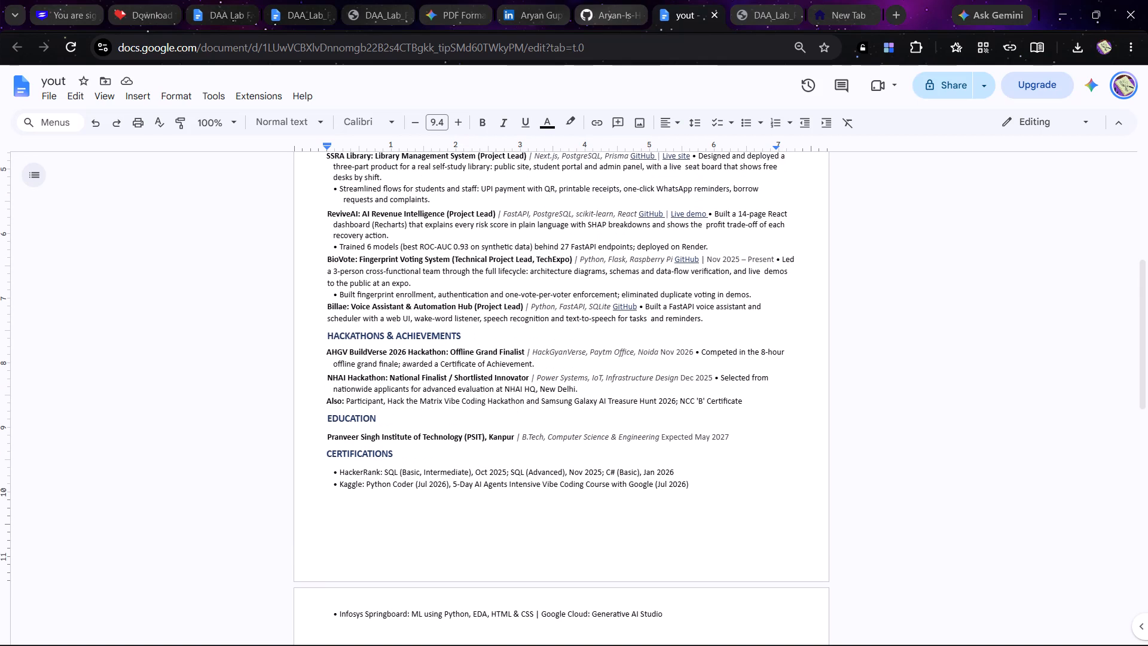
scroll(483, 354, up, 1)
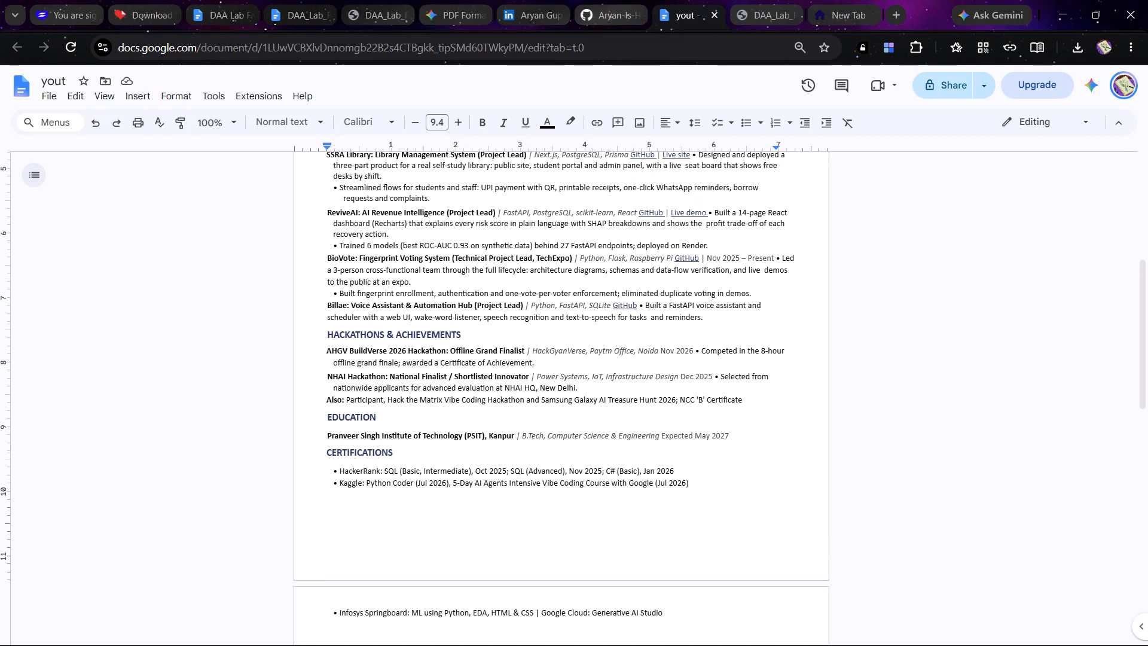
scroll(483, 354, up, 9)
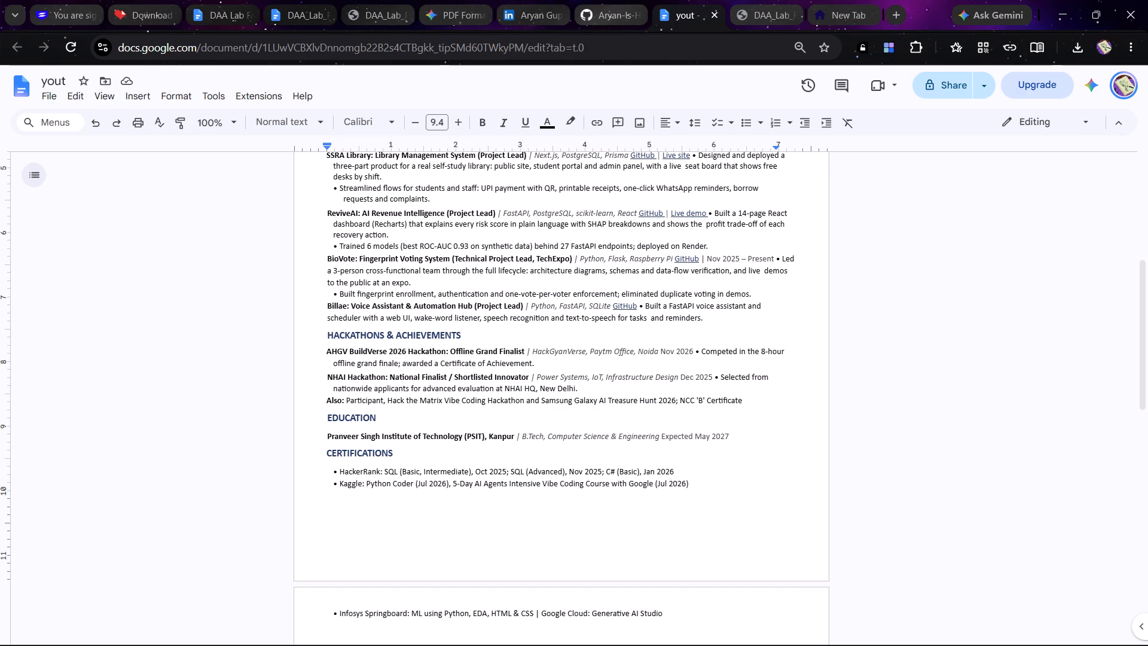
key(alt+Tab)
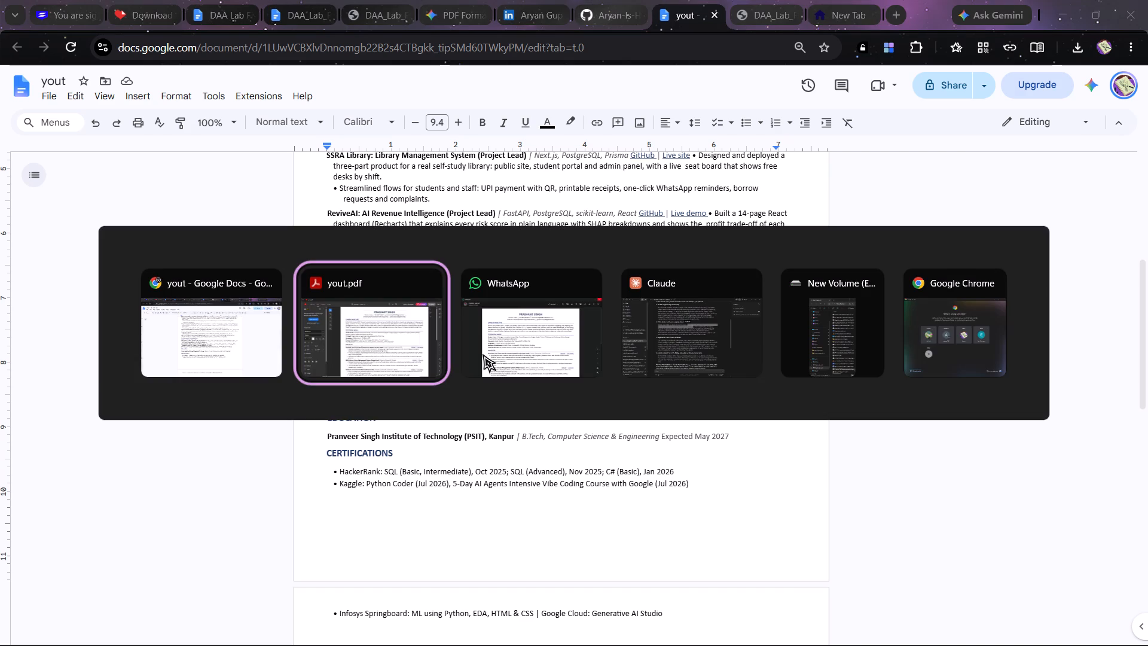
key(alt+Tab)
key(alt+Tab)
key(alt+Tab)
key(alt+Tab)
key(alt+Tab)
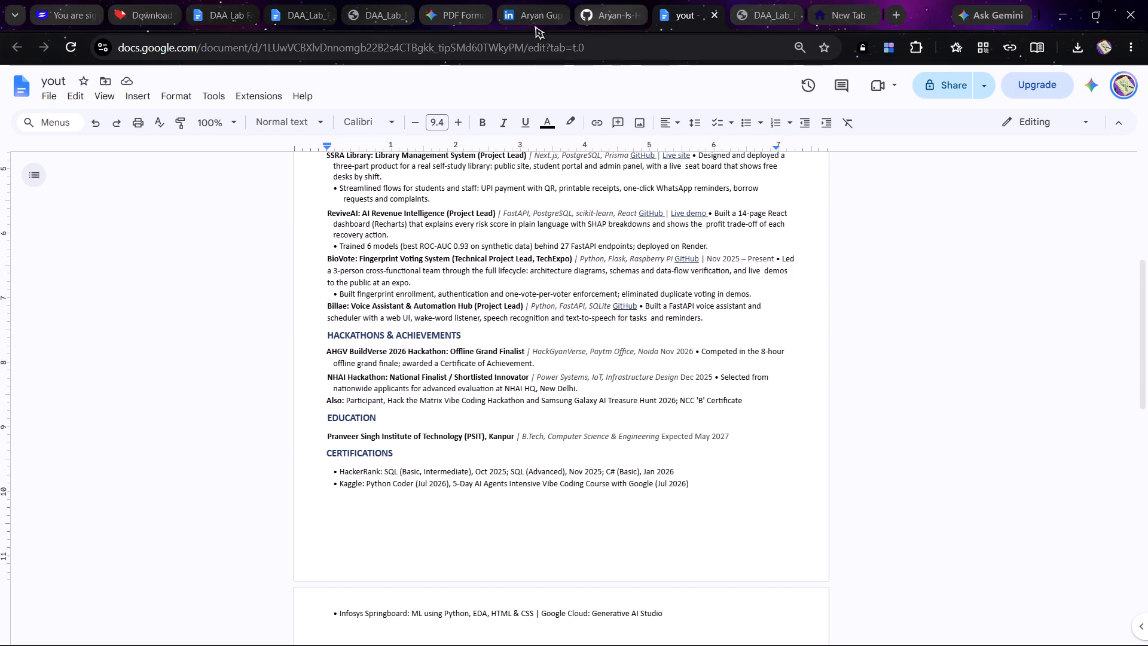
click(599, 0)
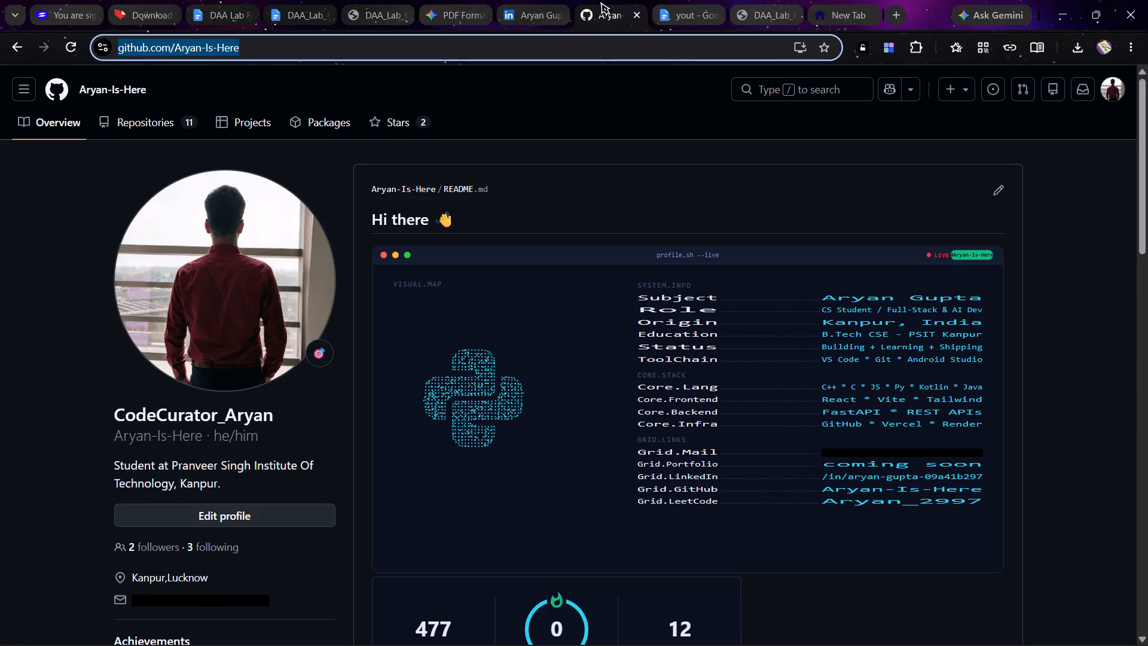